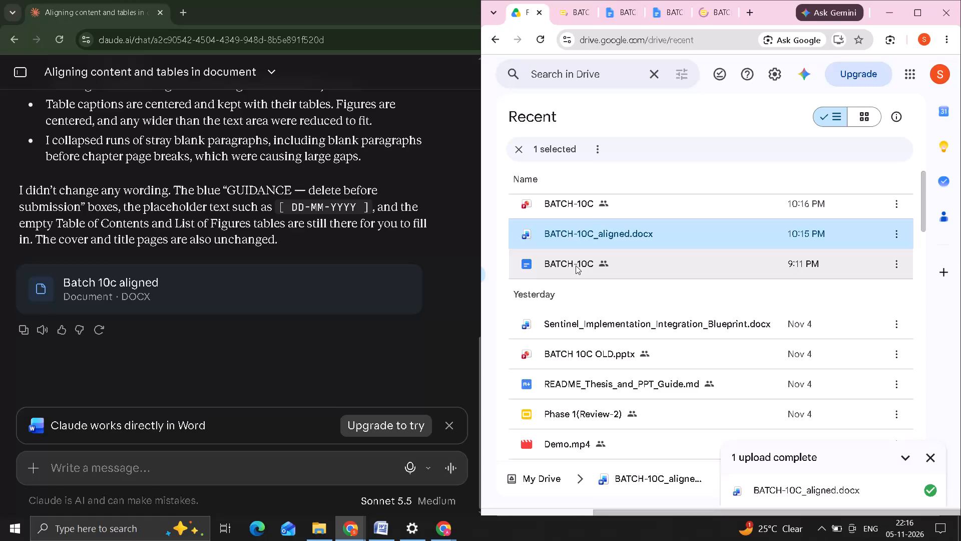
Open the shared BATCH-10C document from the recent Drive files and maximize its browser window.
click(576, 265)
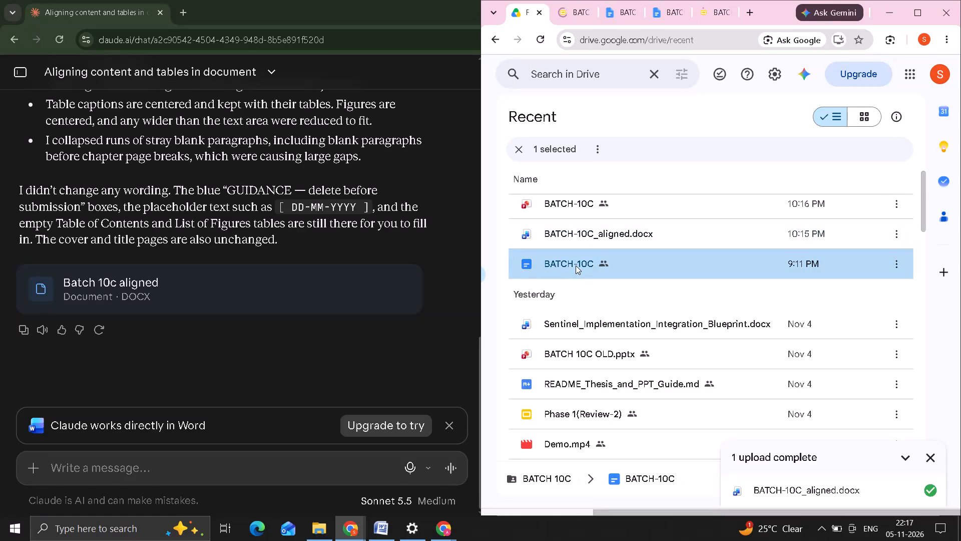
double_click(576, 265)
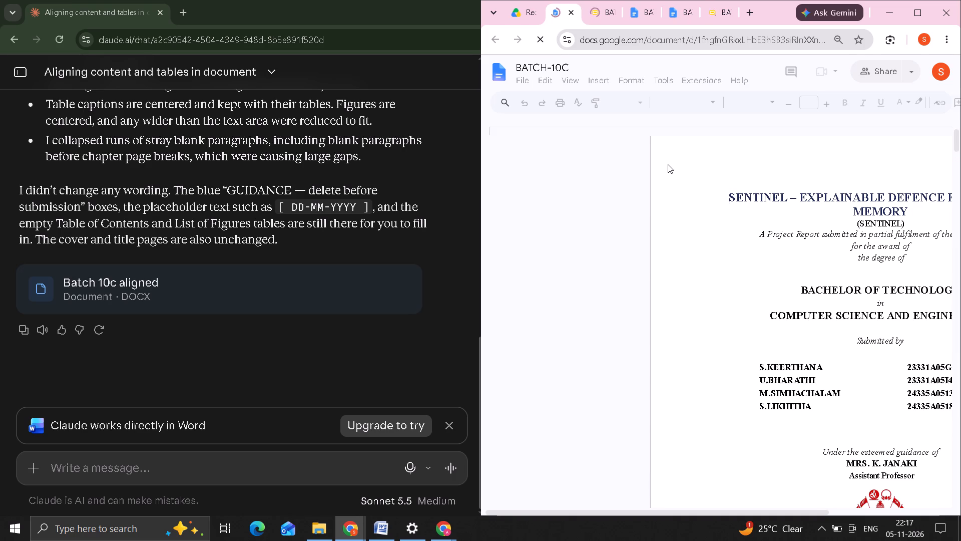
scroll(770, 250, left, 5)
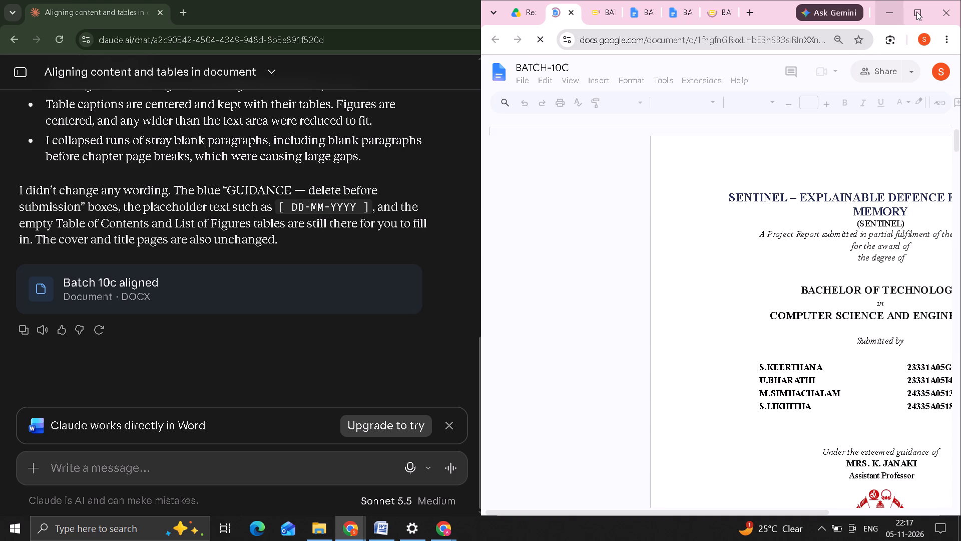
click(916, 12)
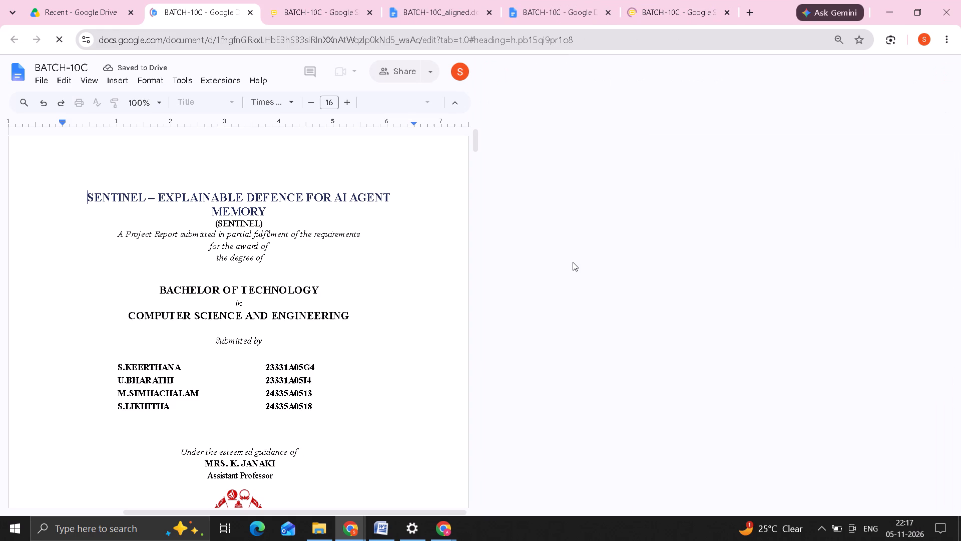
Look through the report's cover, inner title and certificate pages.
scroll(393, 300, down, 3)
scroll(393, 300, up, 4)
click(311, 0)
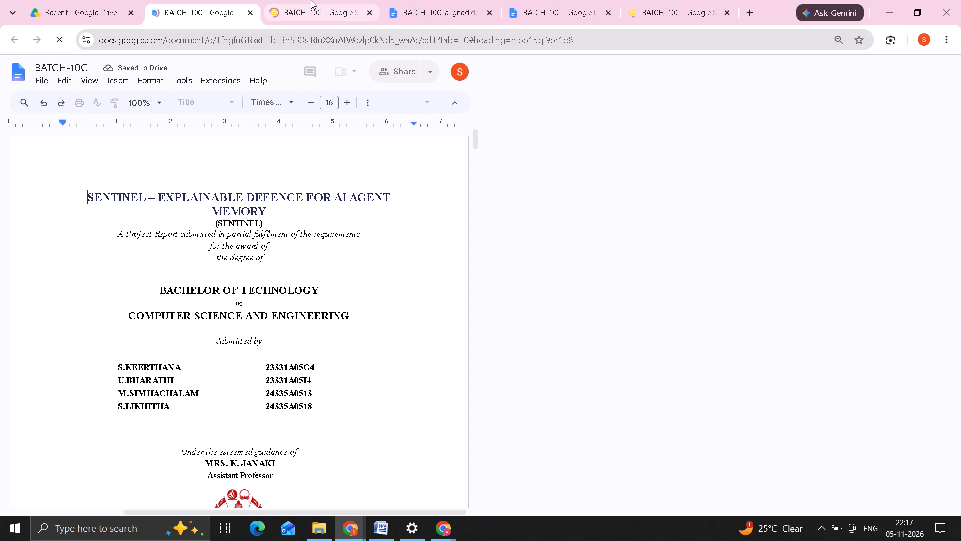
click(175, 2)
scroll(273, 277, down, 6)
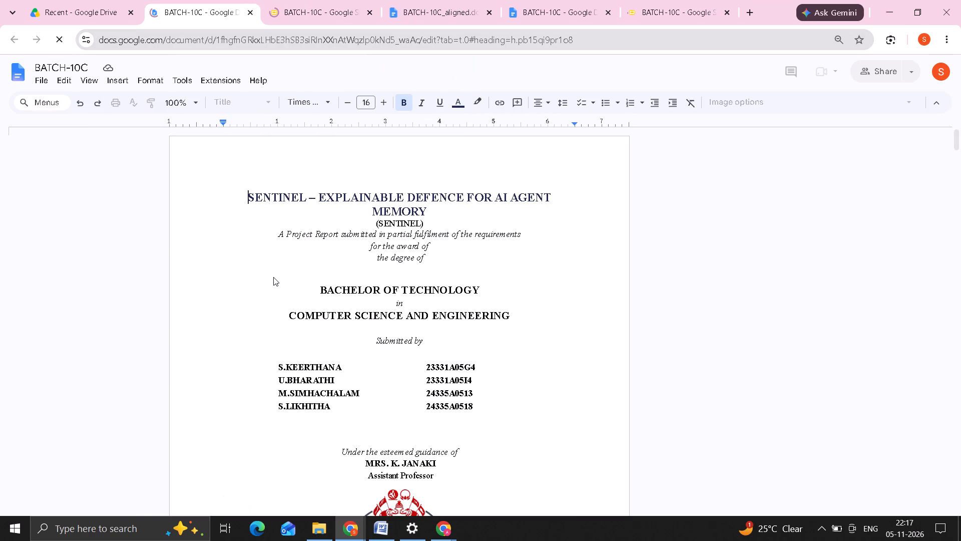
scroll(273, 277, down, 6)
scroll(273, 277, up, 2)
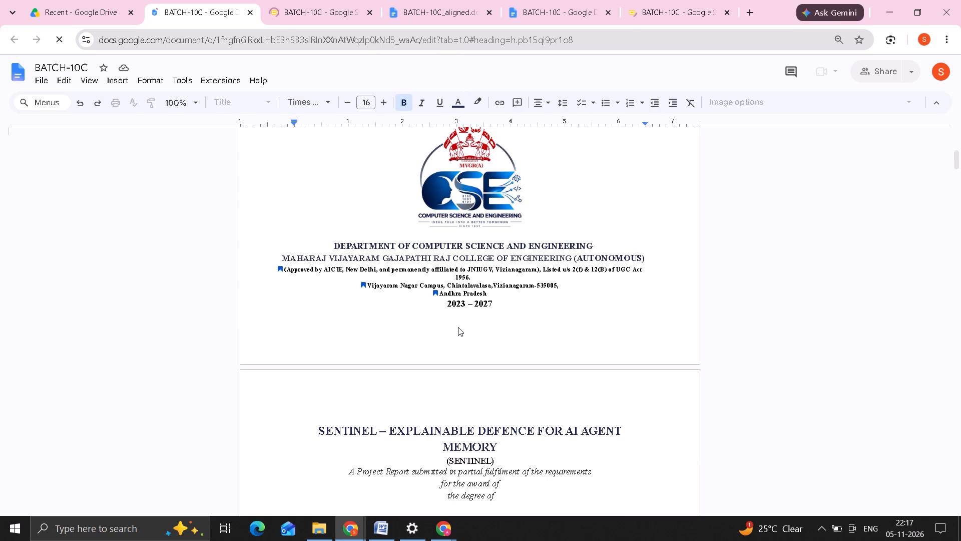
scroll(458, 327, down, 6)
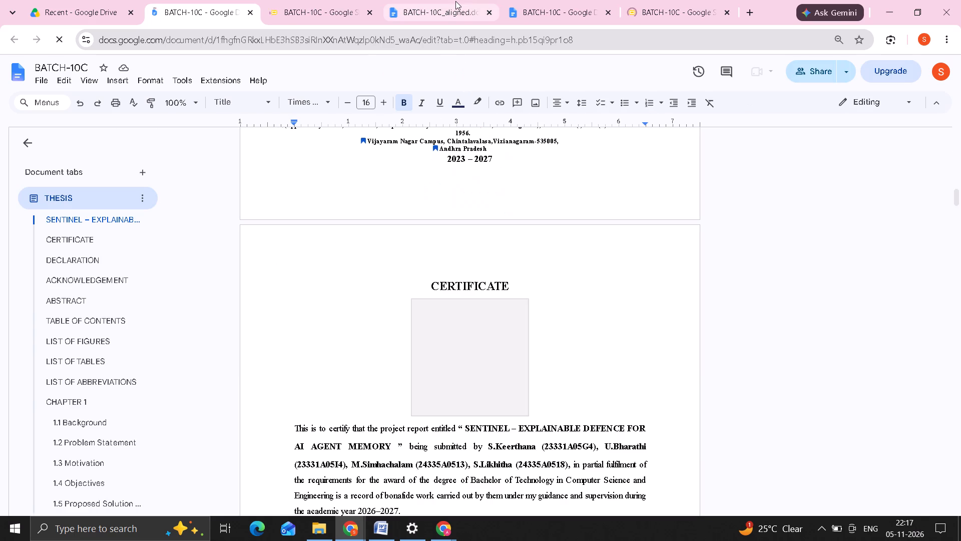
scroll(514, 329, down, 4)
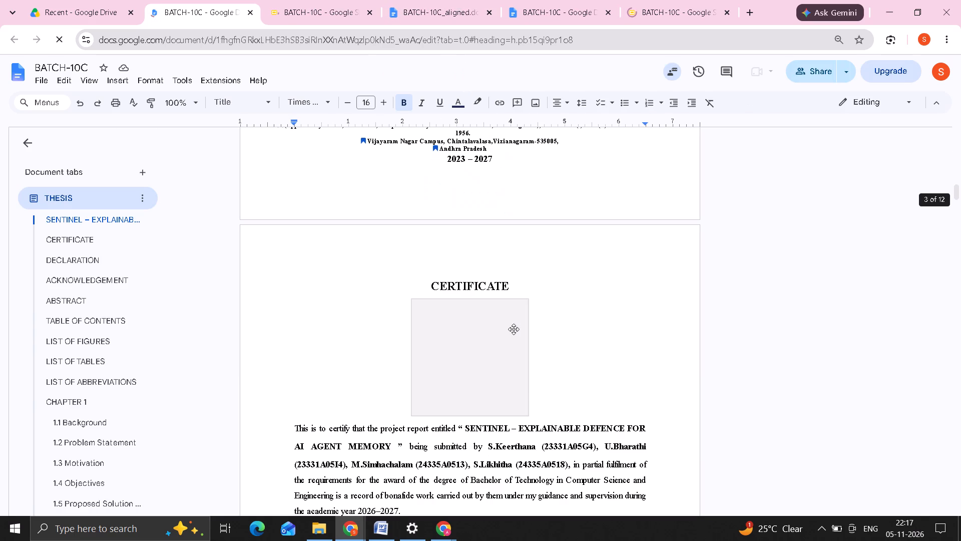
scroll(514, 329, down, 2)
scroll(65, 345, down, 1)
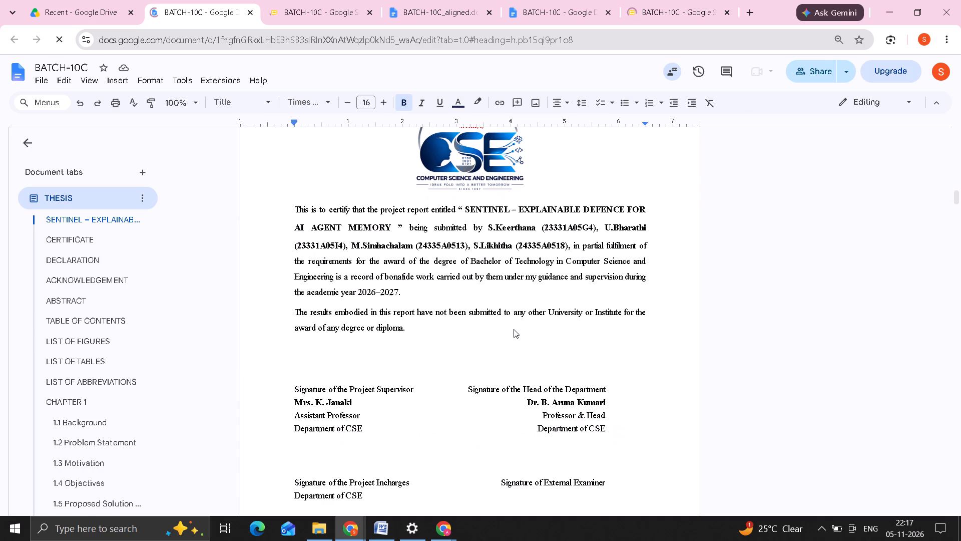
scroll(514, 329, down, 1)
scroll(65, 345, down, 2)
Use the document outline to go to Chapter 6, Testing, Results and Discussion.
scroll(65, 345, down, 2)
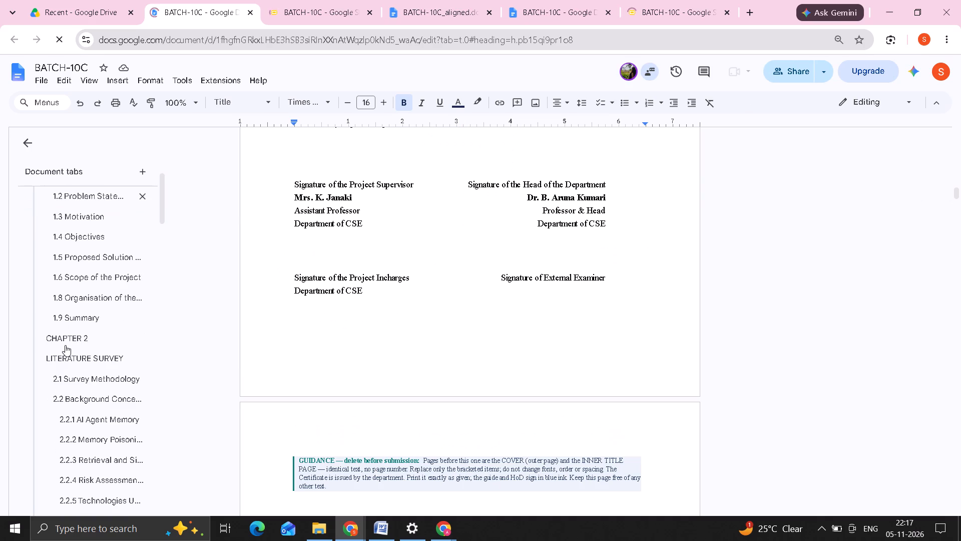
scroll(65, 345, down, 8)
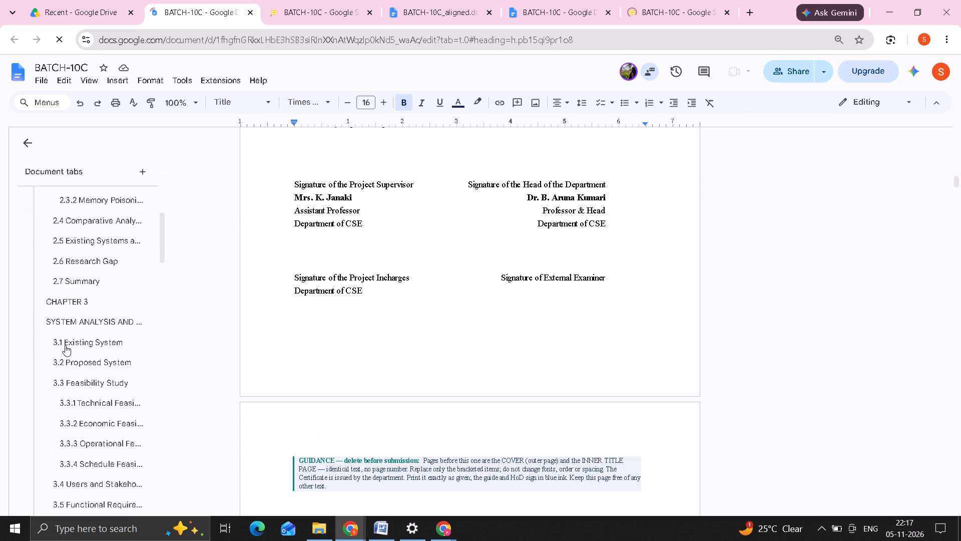
scroll(65, 345, down, 9)
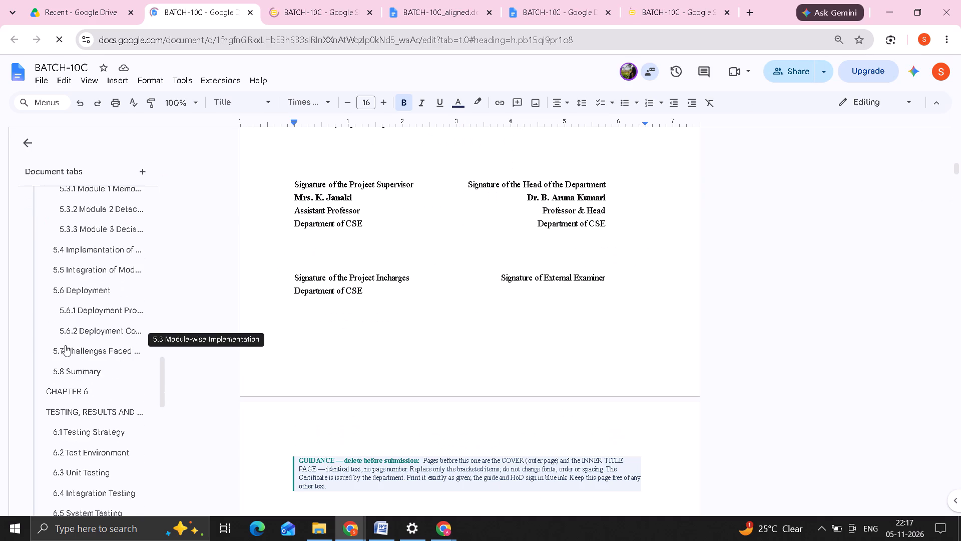
scroll(65, 345, down, 4)
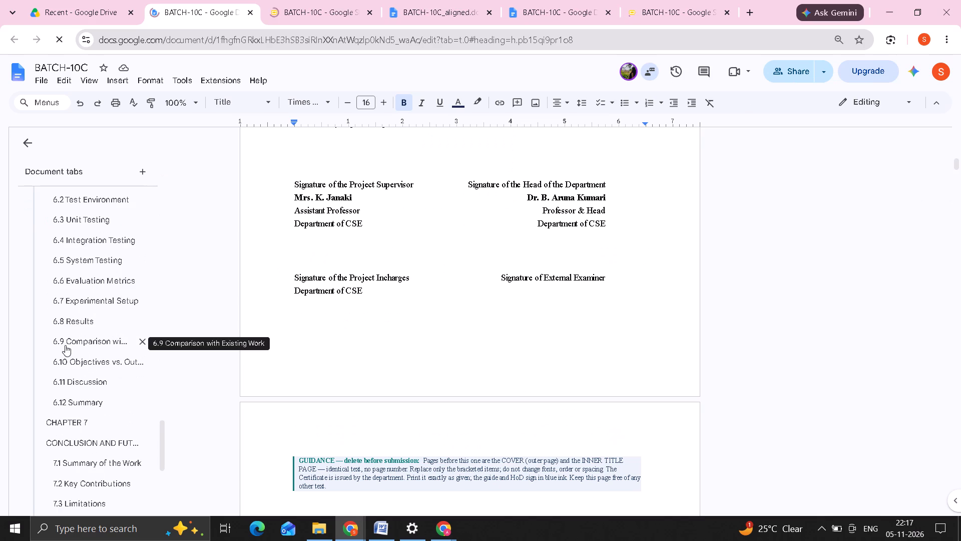
click(73, 222)
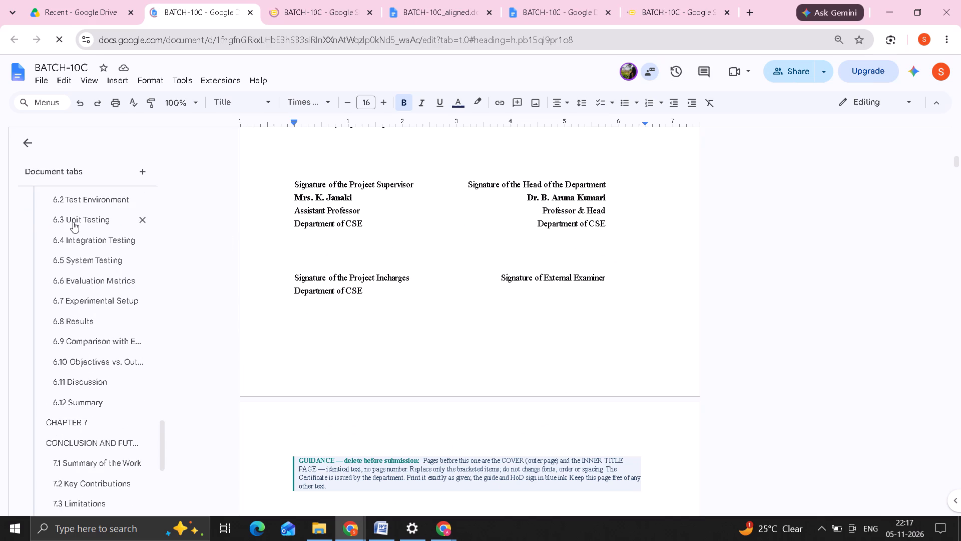
click(73, 222)
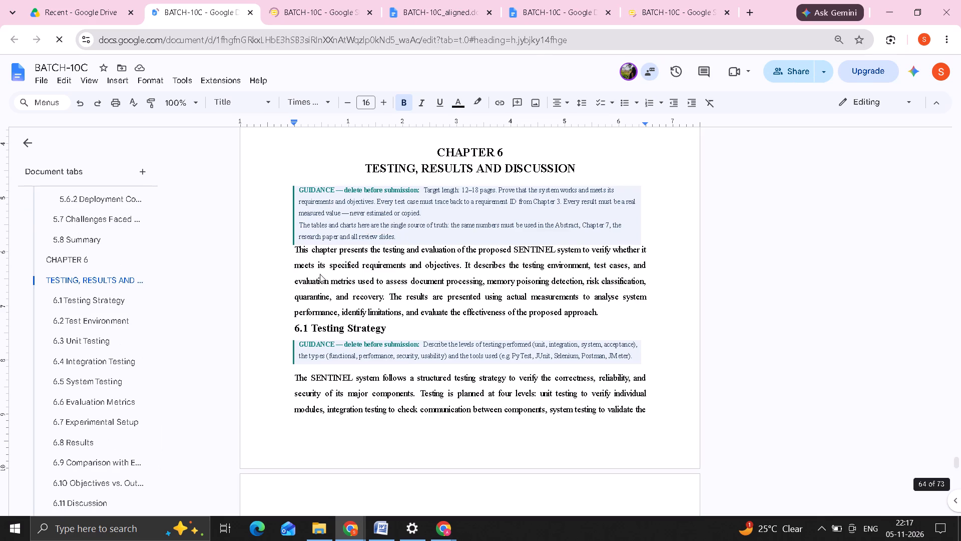
Close the two BATCH-10C presentation tabs and the duplicate BATCH-10C document tab.
click(366, 13)
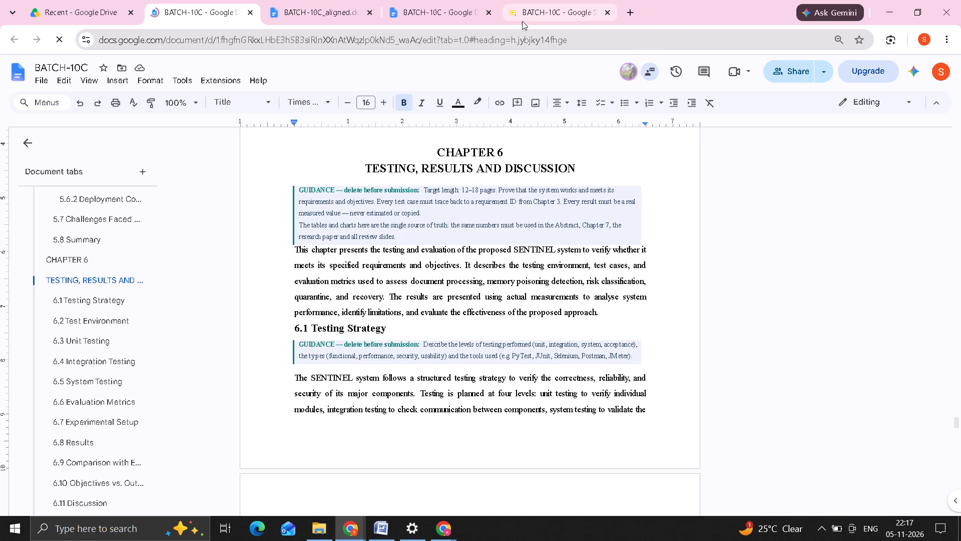
click(491, 14)
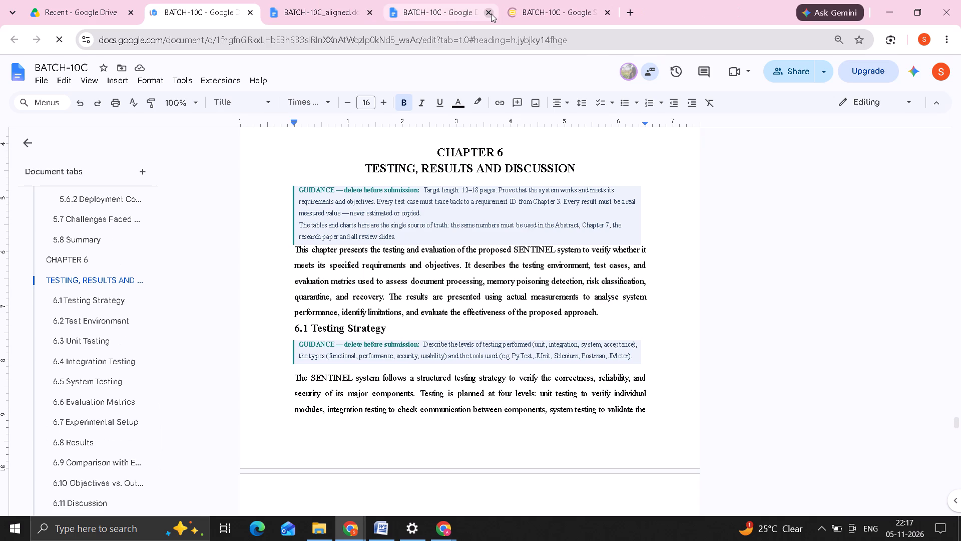
click(490, 14)
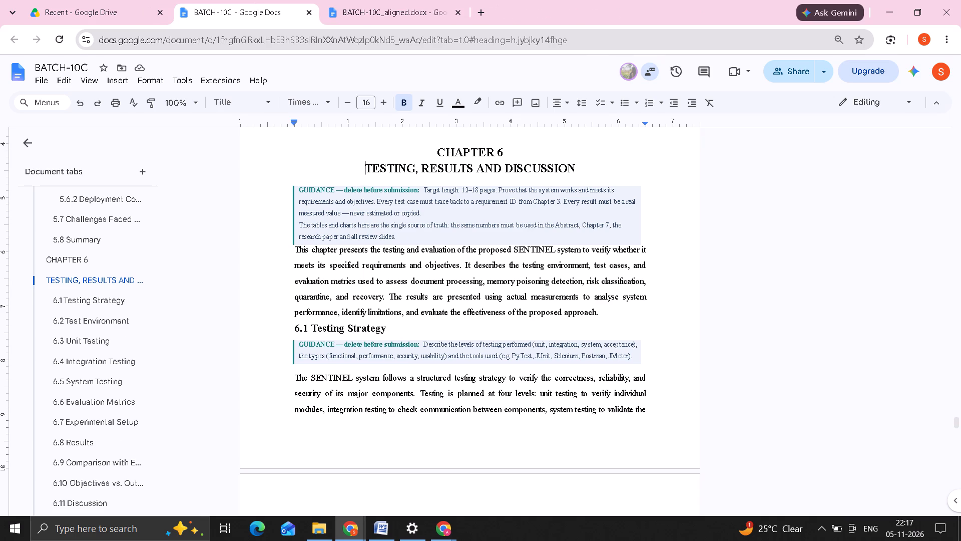
Examine Chapter 6 from the introduction and testing strategy through the unit, integration and system testing tables.
scroll(453, 320, up, 1)
scroll(453, 320, down, 2)
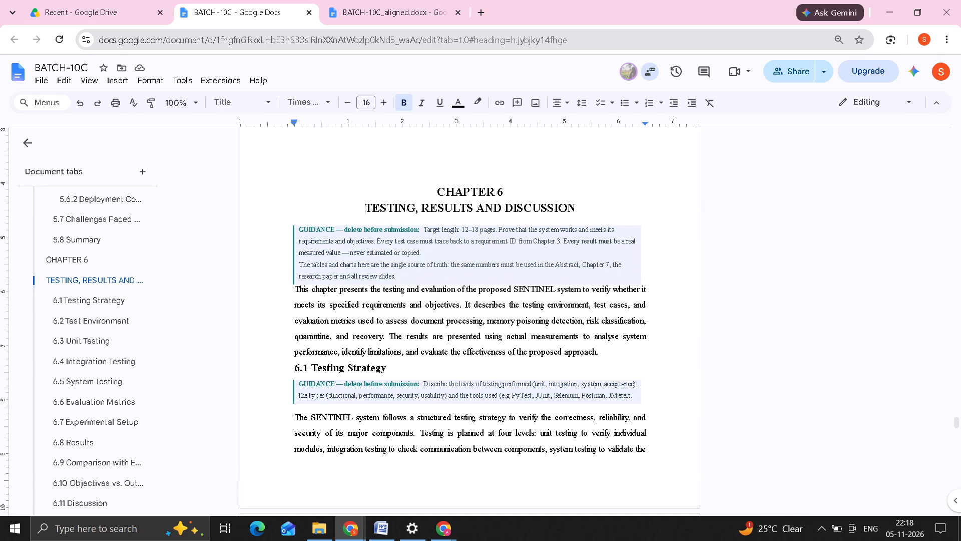
scroll(460, 308, down, 2)
scroll(460, 308, up, 2)
scroll(460, 308, down, 3)
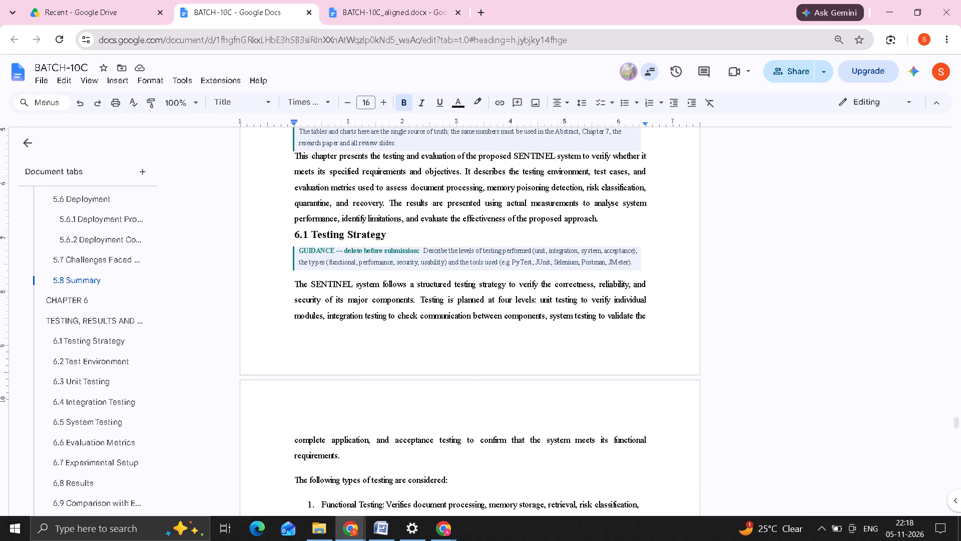
scroll(460, 308, down, 11)
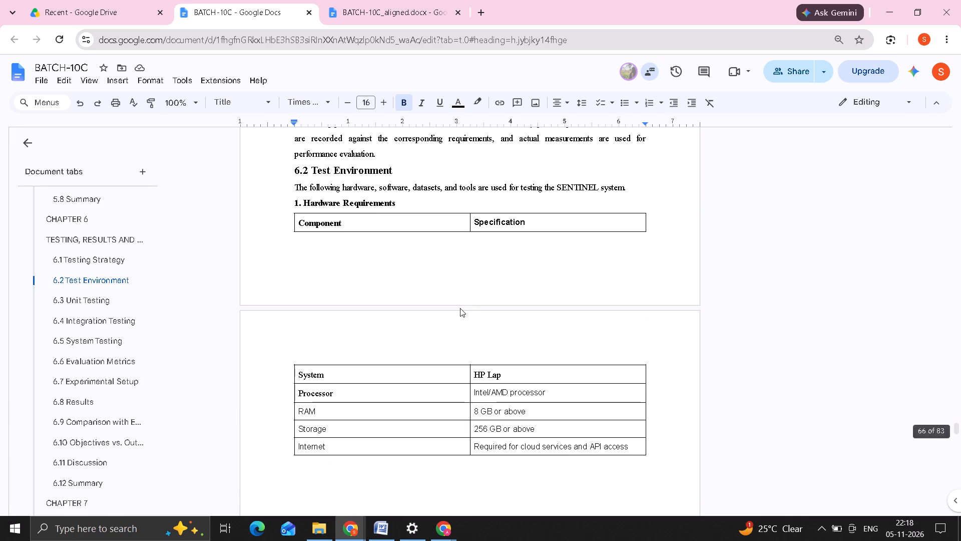
scroll(460, 308, down, 14)
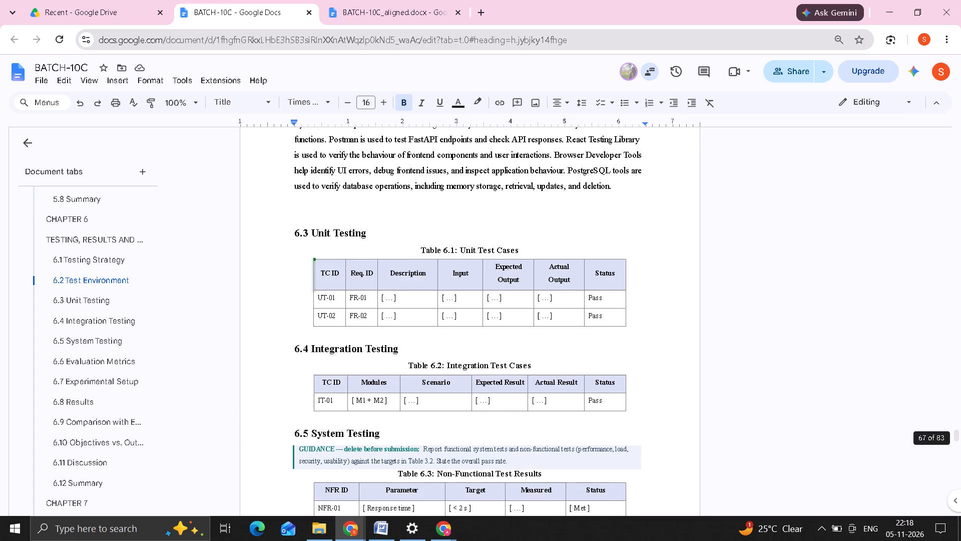
scroll(460, 308, down, 2)
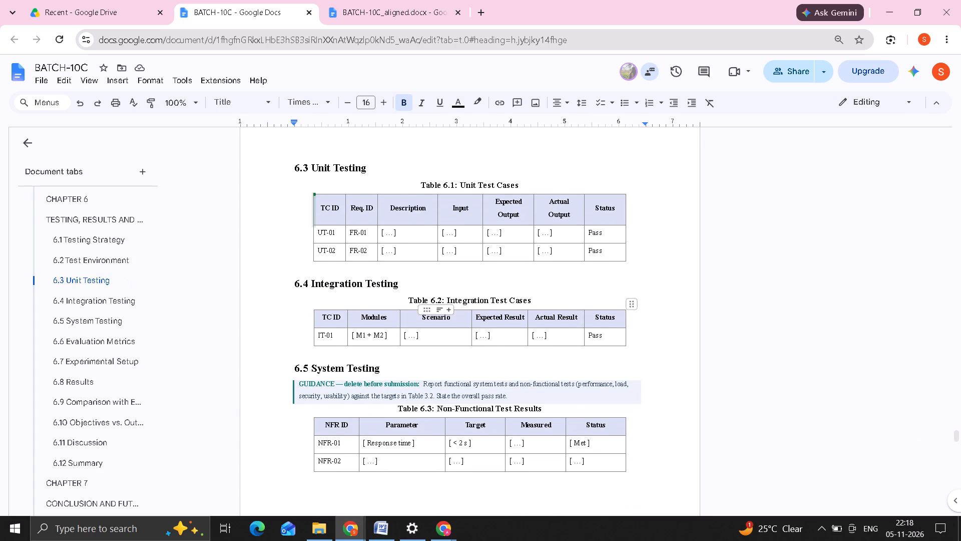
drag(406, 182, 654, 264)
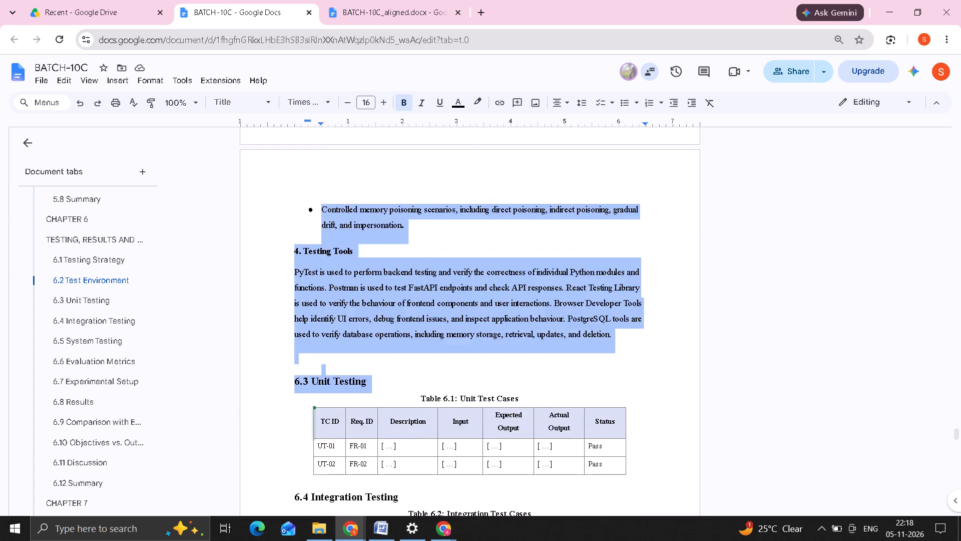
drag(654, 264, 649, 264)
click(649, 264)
Cut the Table 6.1: Unit Test Cases caption together with its whole table from section 6.3 Unit Testing.
scroll(649, 264, down, 4)
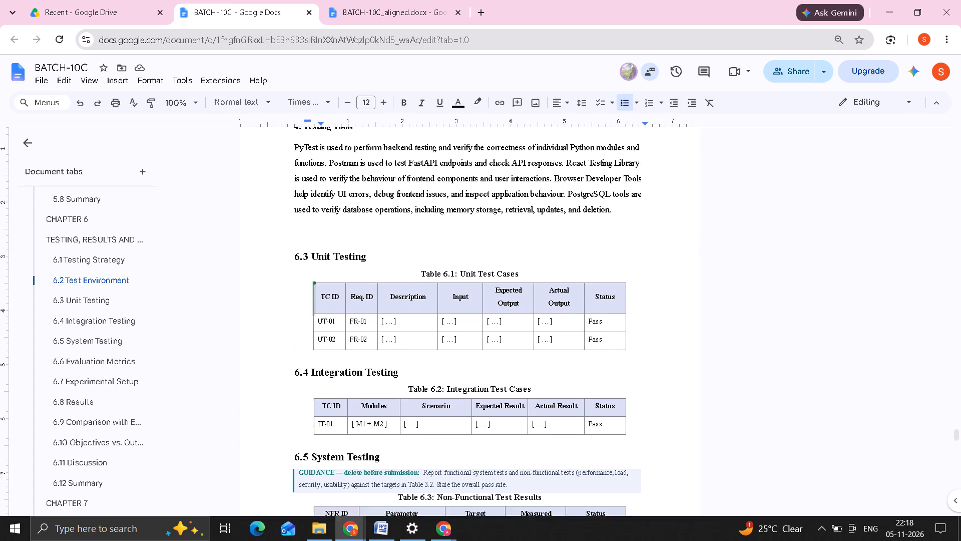
scroll(649, 264, down, 1)
drag(412, 209, 573, 281)
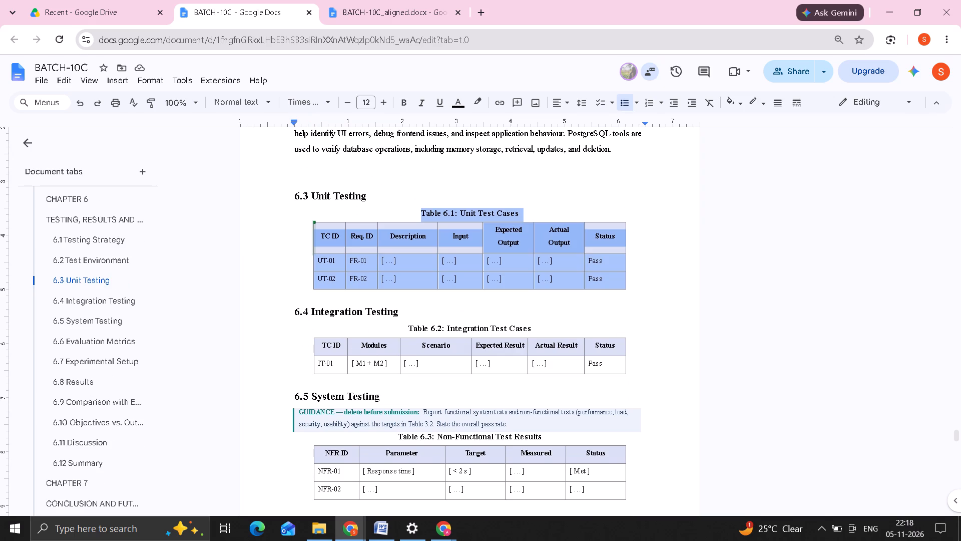
drag(573, 281, 579, 284)
key(ctrl+x)
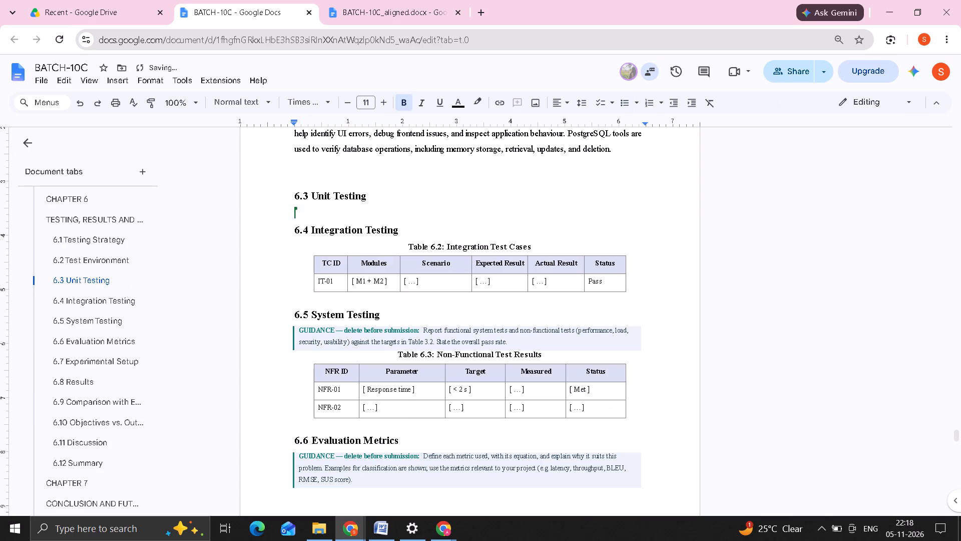
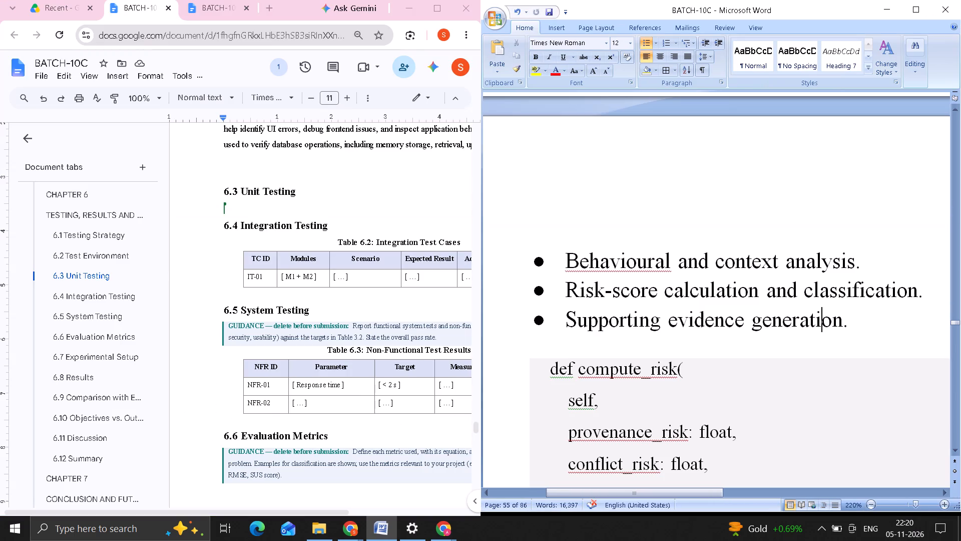
Switch to the BATCH-10C document in Word and bring up its file commands.
ctrl+scroll(676, 310, down, 7)
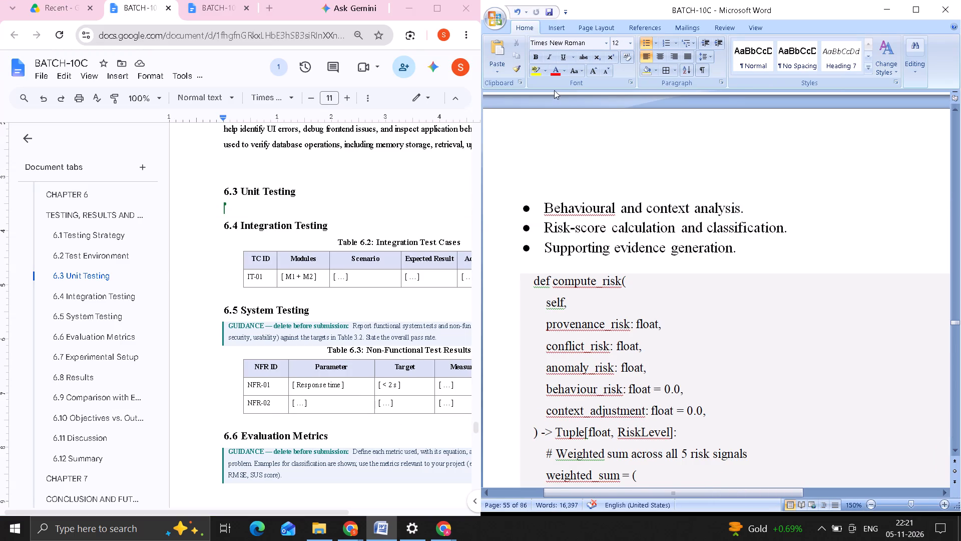
click(497, 13)
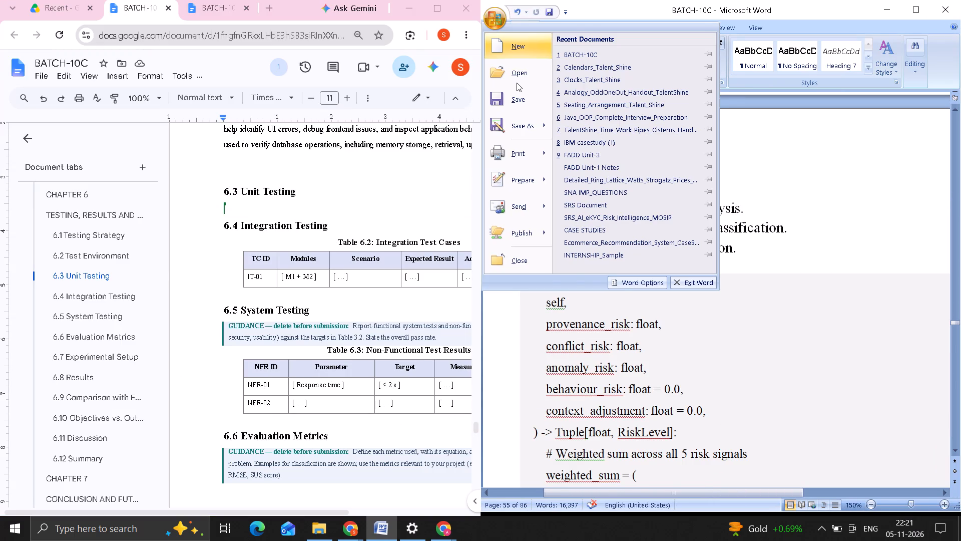
Open the BATCH-10C_aligned document from the Downloads folder in Word.
click(517, 83)
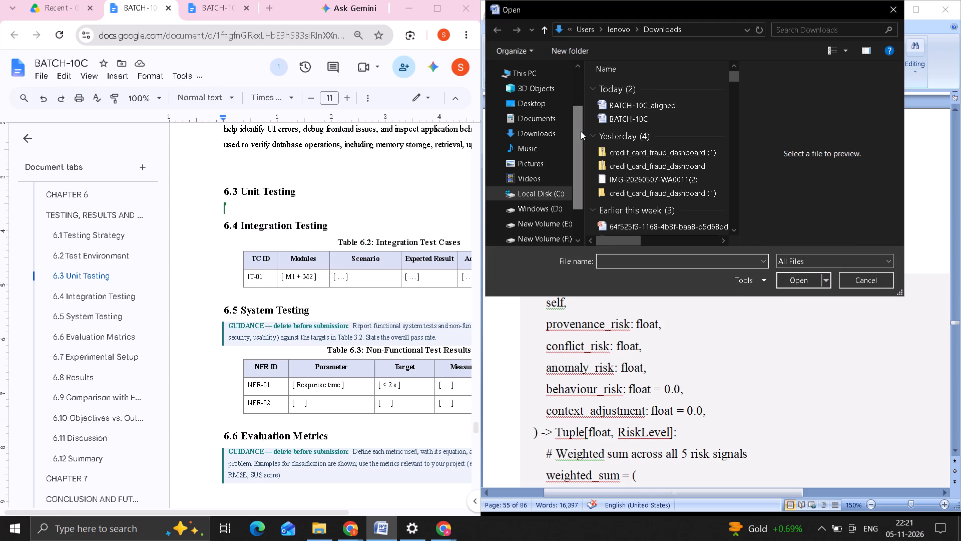
click(666, 120)
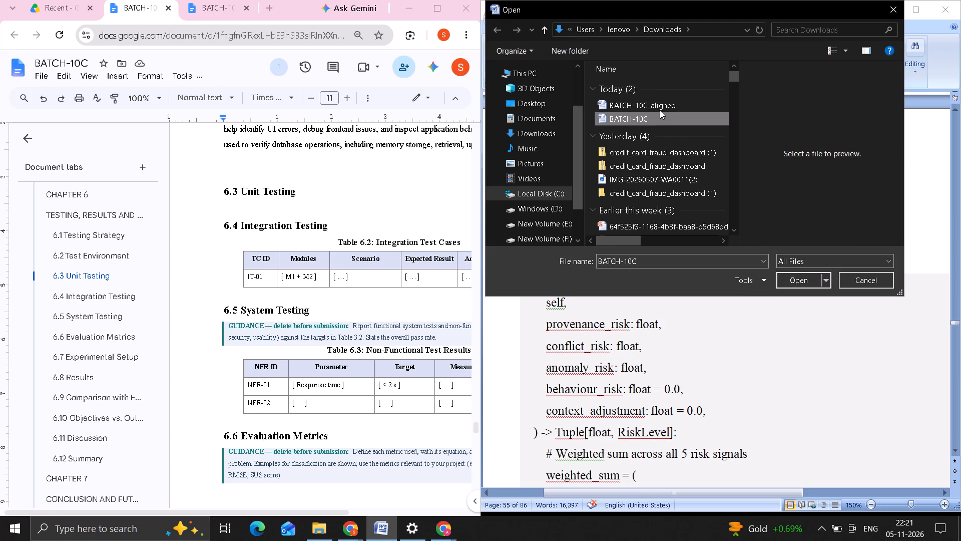
click(659, 109)
click(788, 284)
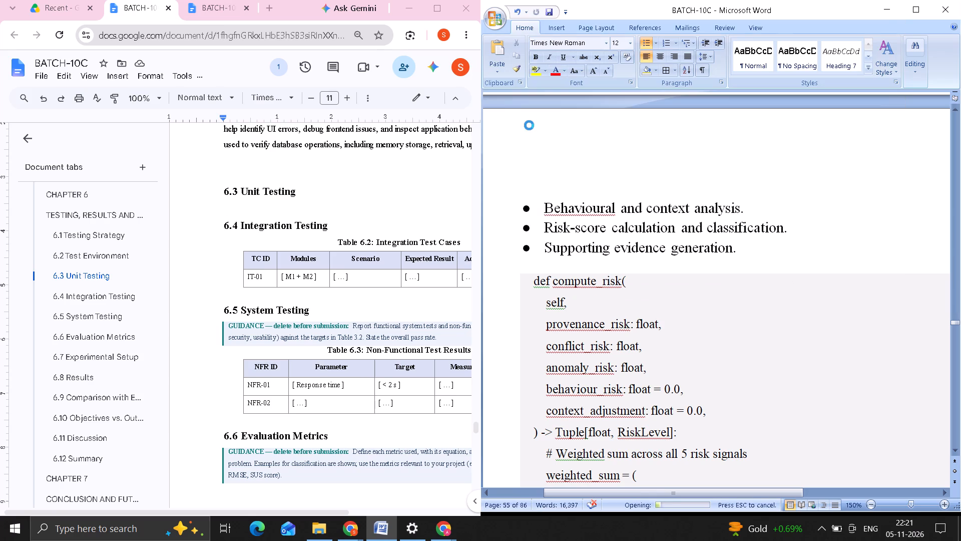
Switch to Google Drive in Chrome and move BATCH-10C_aligned.docx from the recent files to the trash.
click(208, 2)
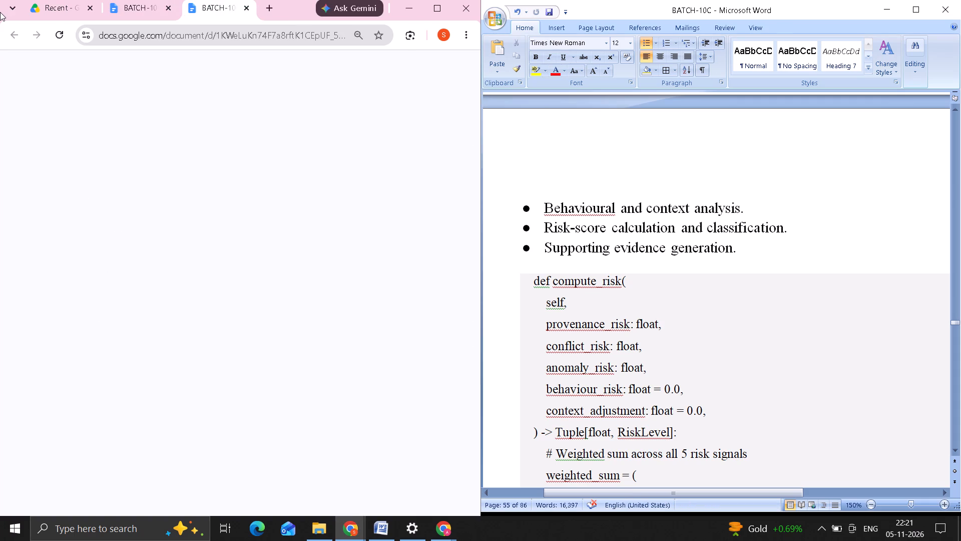
click(72, 10)
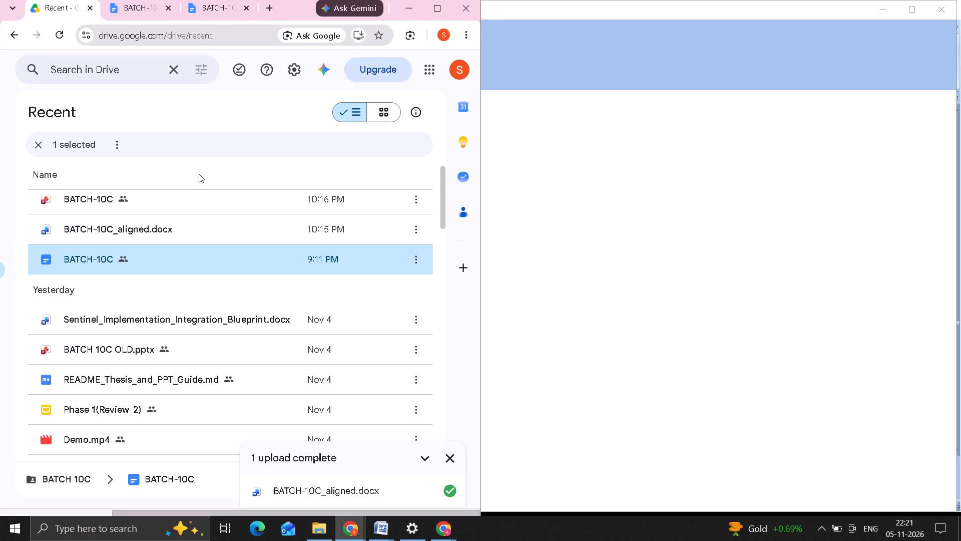
click(416, 229)
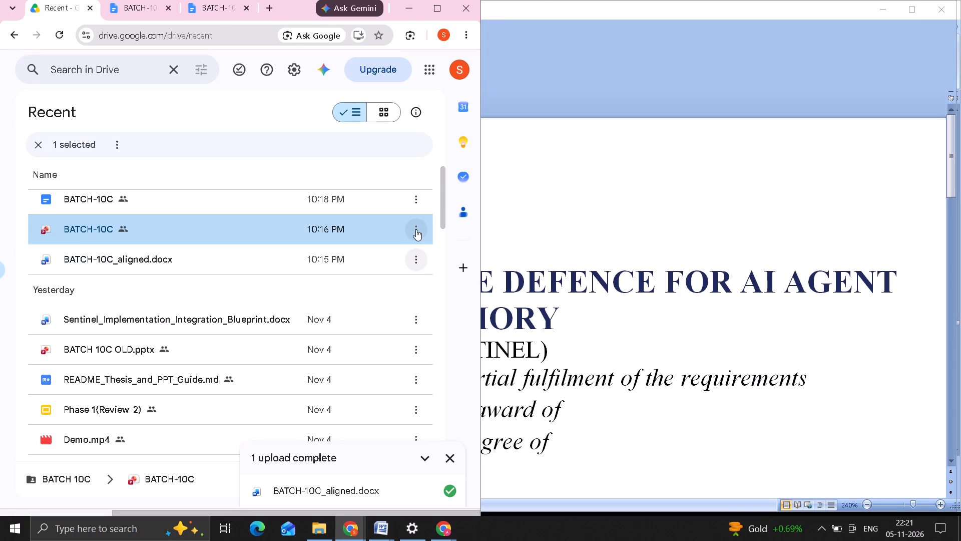
click(419, 256)
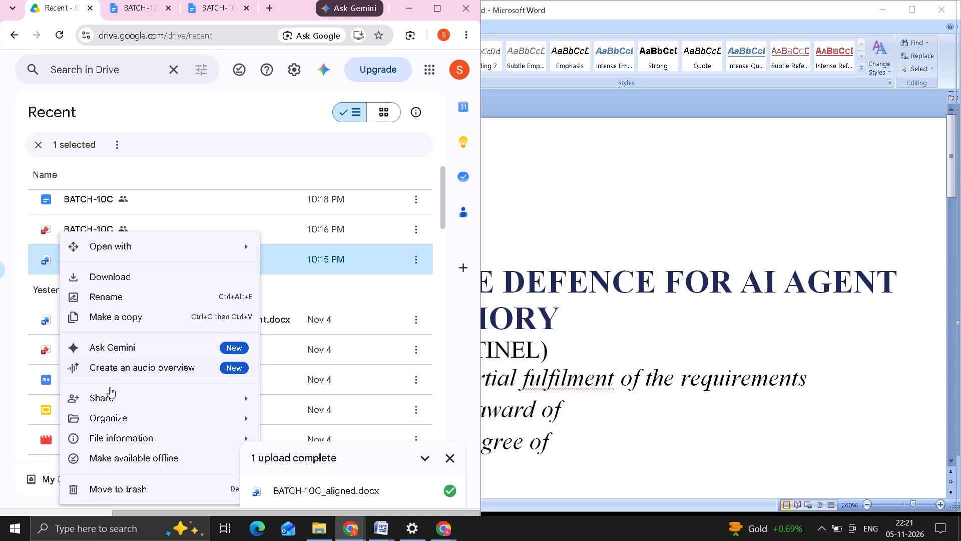
click(124, 483)
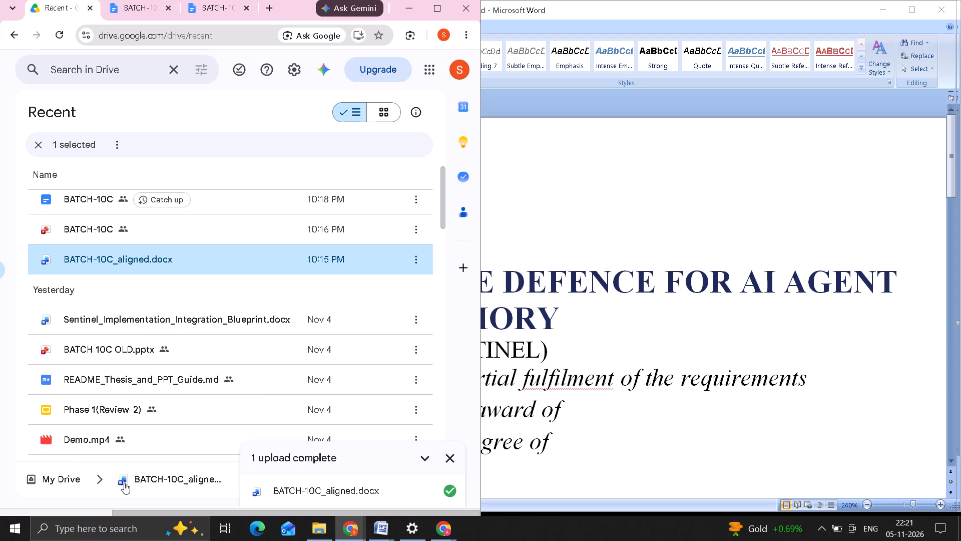
click(564, 330)
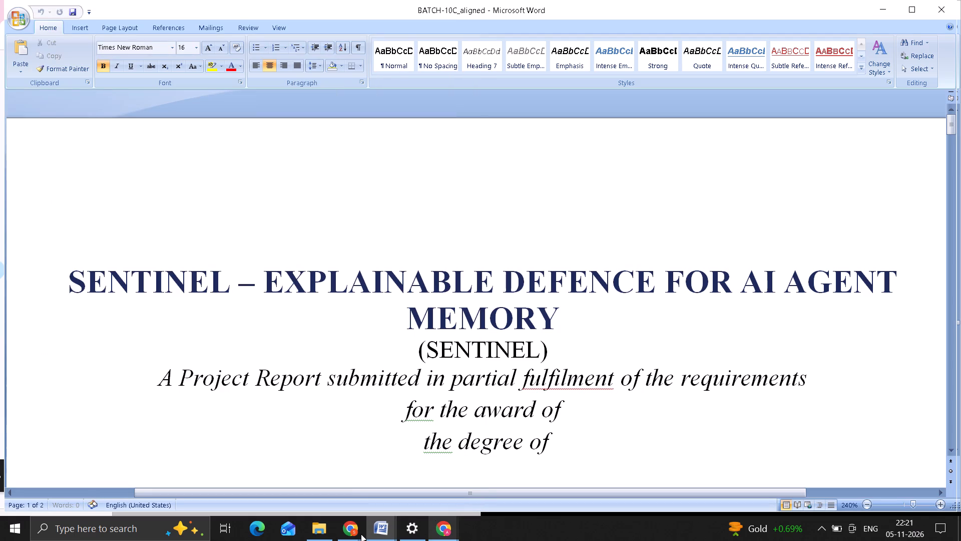
click(353, 533)
click(325, 478)
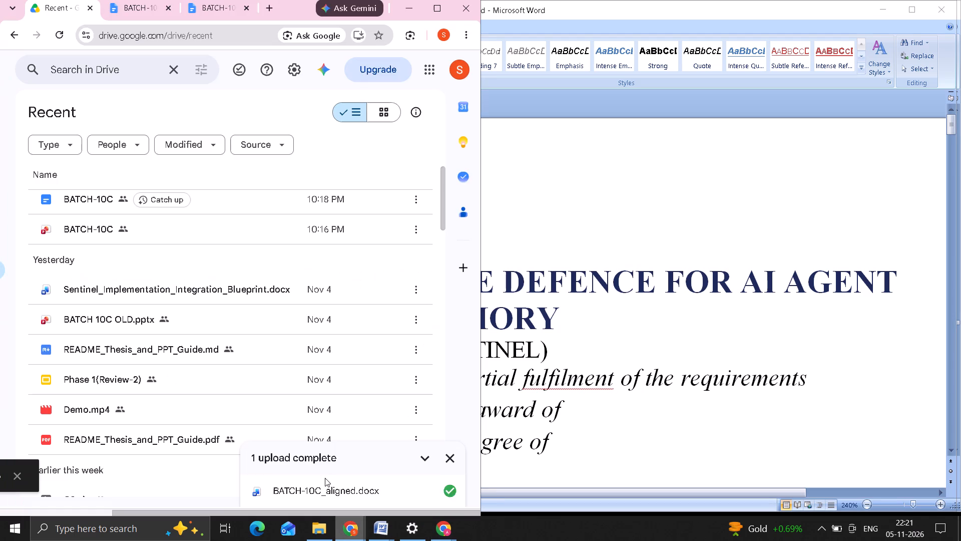
In Word, look over the BATCH-10C_aligned report from the title page through the abstract, including a zoomed-out view of many pages.
click(652, 334)
ctrl+scroll(652, 334, down, 2)
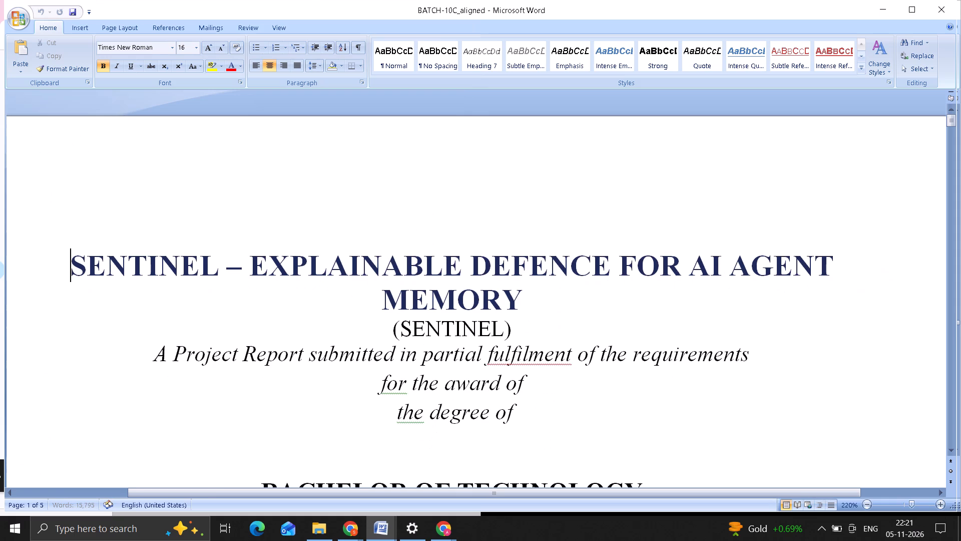
ctrl+scroll(652, 334, down, 7)
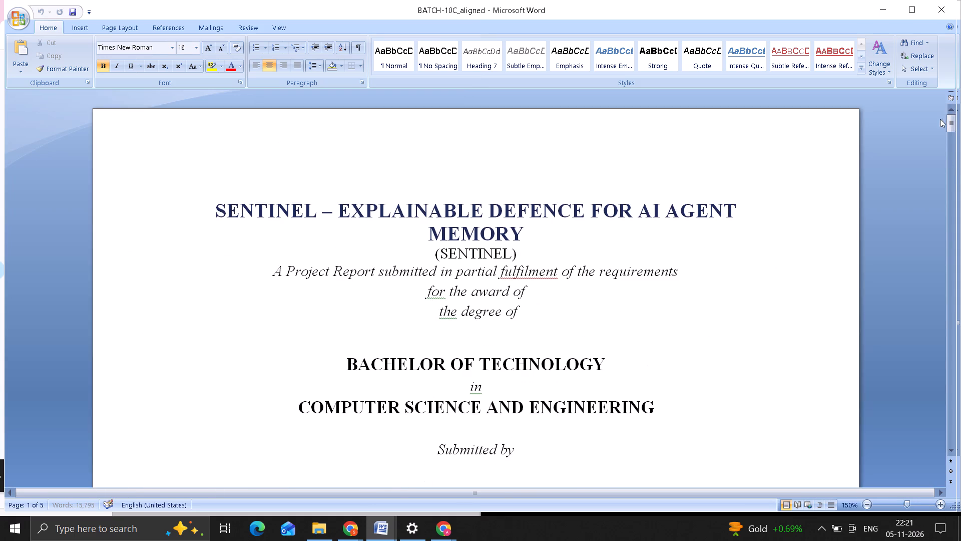
drag(952, 125, 954, 159)
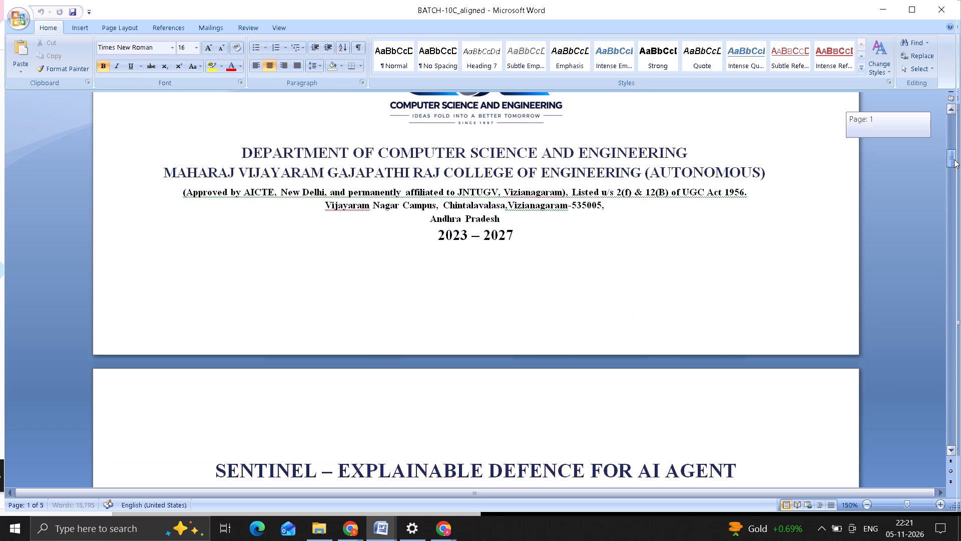
drag(954, 159, 929, 265)
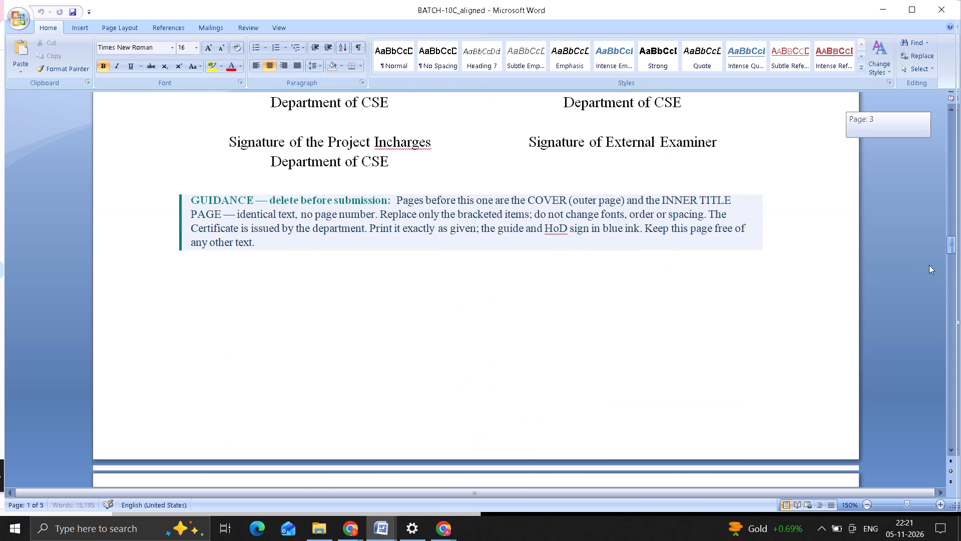
drag(929, 265, 914, 317)
ctrl+scroll(388, 110, down, 7)
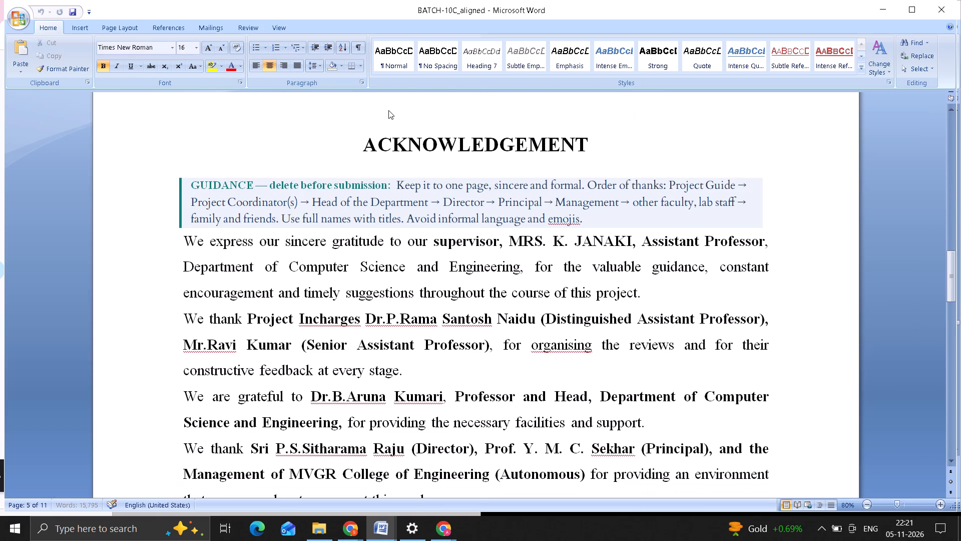
ctrl+scroll(388, 110, down, 6)
scroll(453, 262, down, 20)
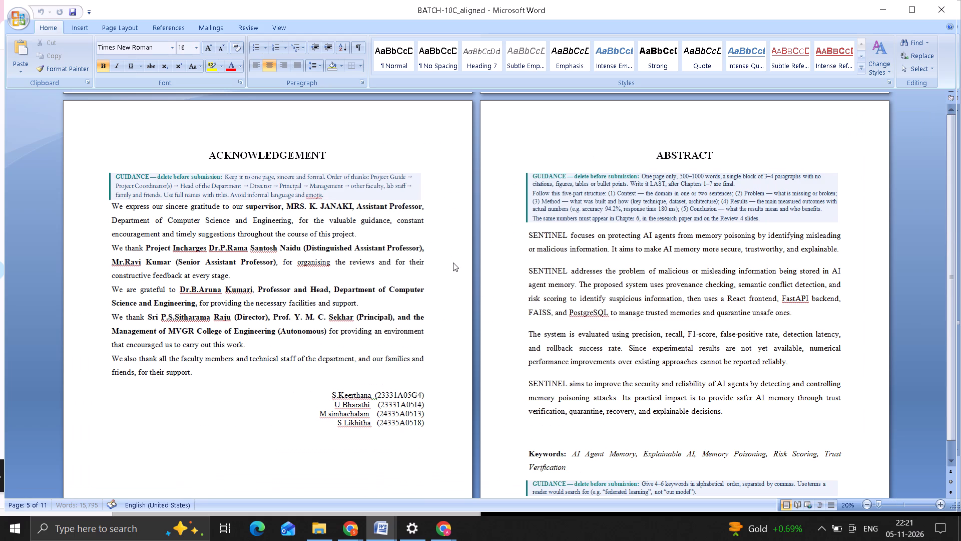
scroll(453, 262, down, 20)
scroll(453, 262, down, 11)
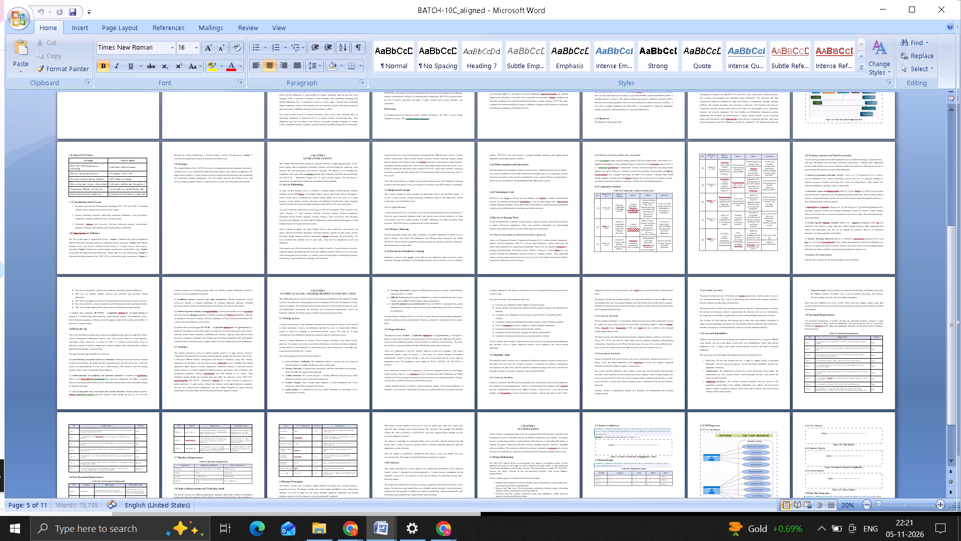
scroll(453, 262, down, 1)
scroll(453, 262, up, 2)
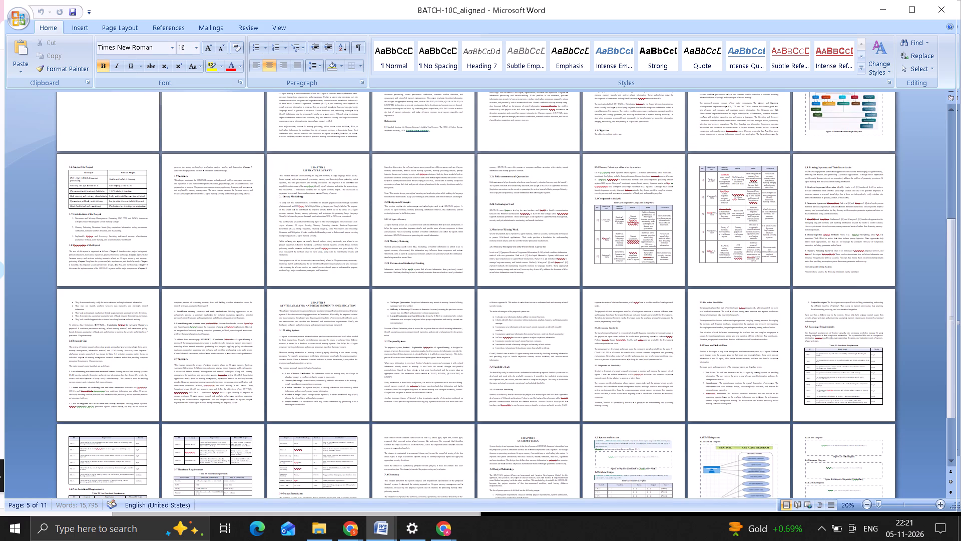
Examine Chapters 2 to 4 of the aligned report, from the comparative analysis table to the system design diagrams.
click(661, 213)
ctrl+scroll(661, 213, up, 6)
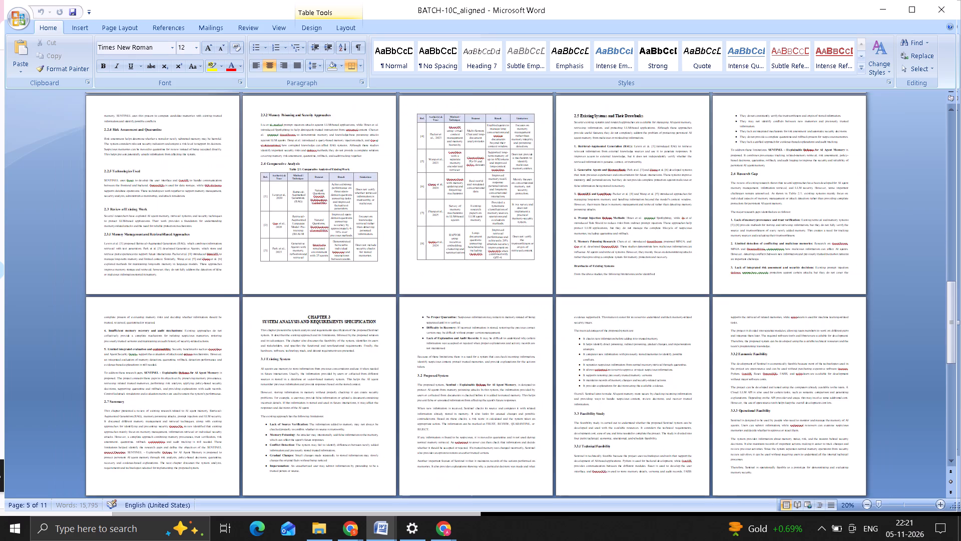
scroll(661, 213, down, 11)
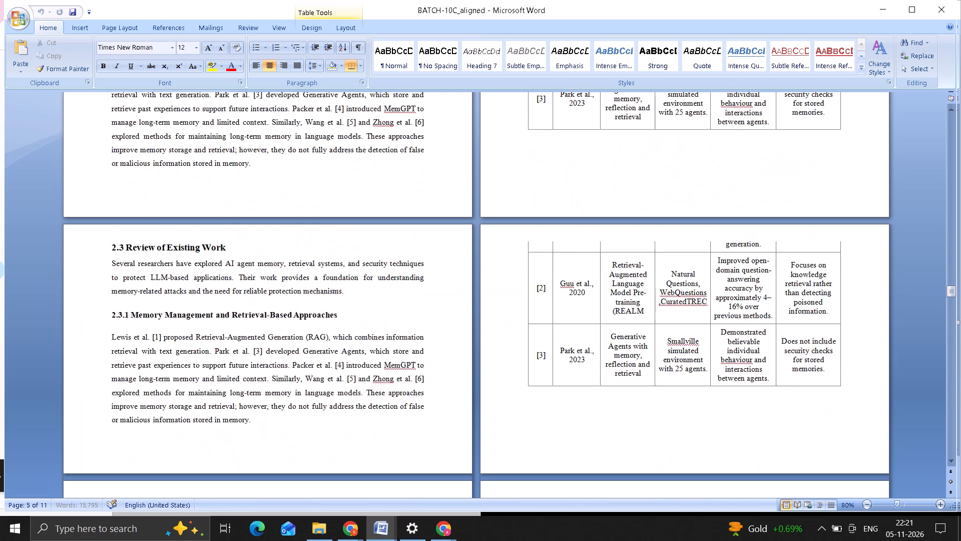
scroll(661, 213, down, 20)
scroll(661, 213, down, 20)
scroll(661, 213, down, 20)
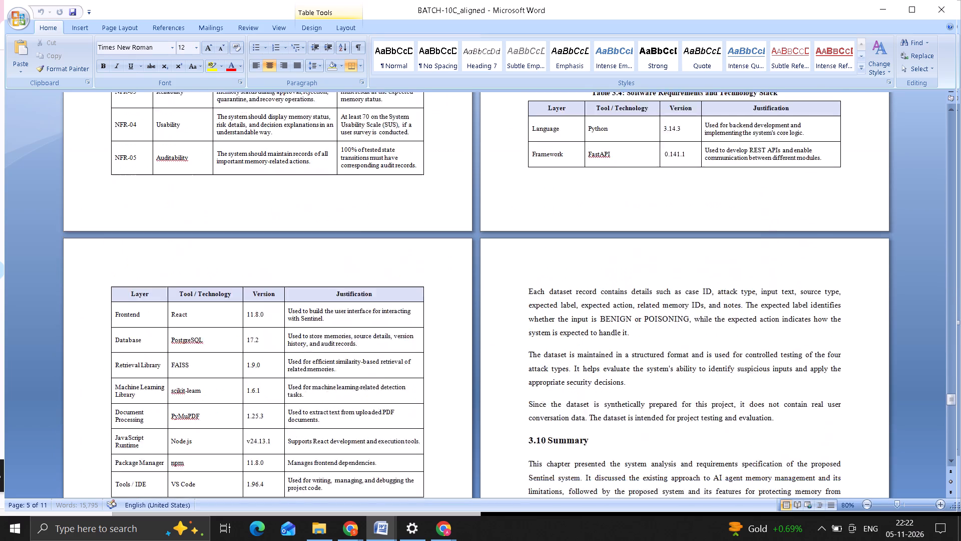
scroll(661, 213, down, 17)
scroll(661, 213, up, 18)
scroll(661, 213, up, 16)
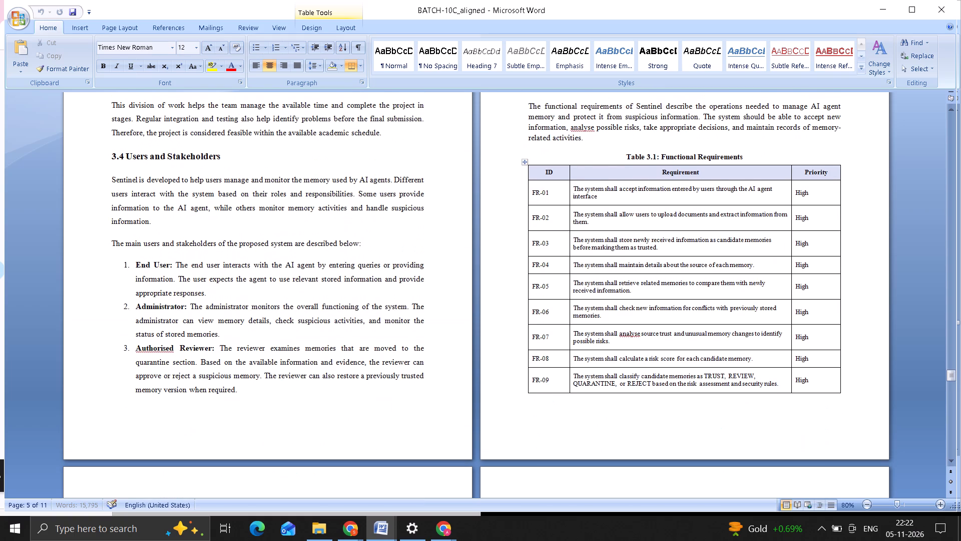
scroll(533, 184, down, 20)
scroll(533, 184, down, 20)
scroll(533, 184, down, 20)
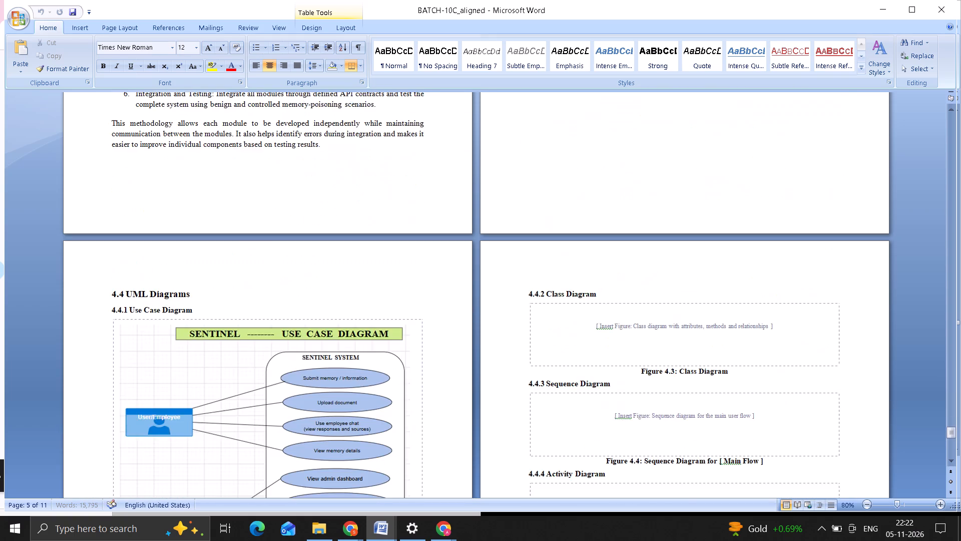
scroll(533, 184, down, 20)
scroll(533, 184, down, 15)
scroll(533, 184, up, 7)
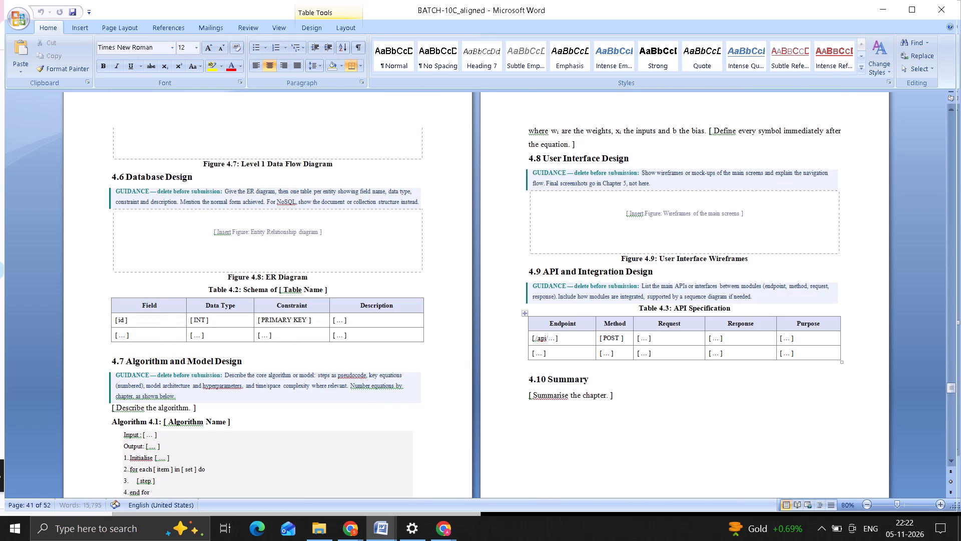
scroll(533, 184, up, 18)
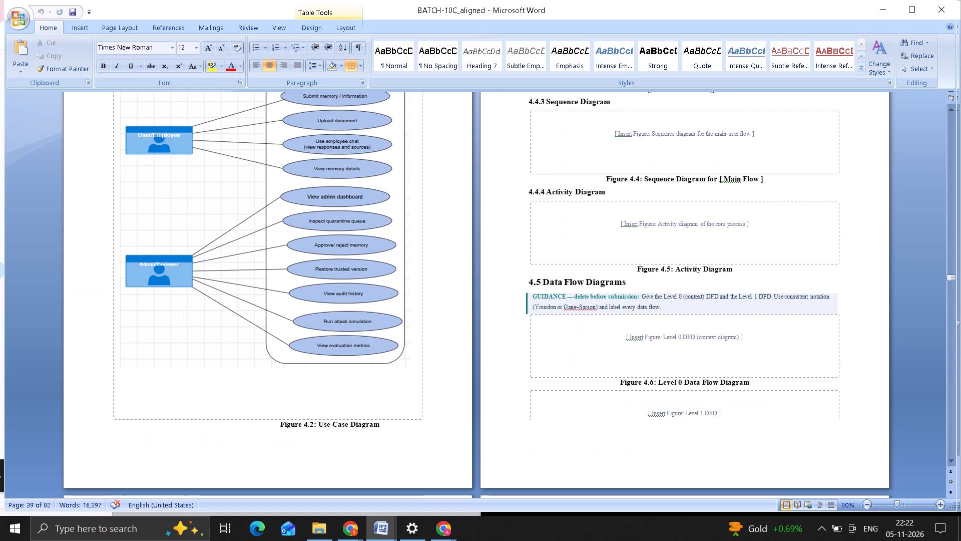
scroll(533, 184, up, 5)
Go through Chapters 5 and 6 of the aligned report to find Table 6.1: Unit Test Cases in section 6.3.
scroll(533, 184, down, 20)
scroll(533, 184, down, 4)
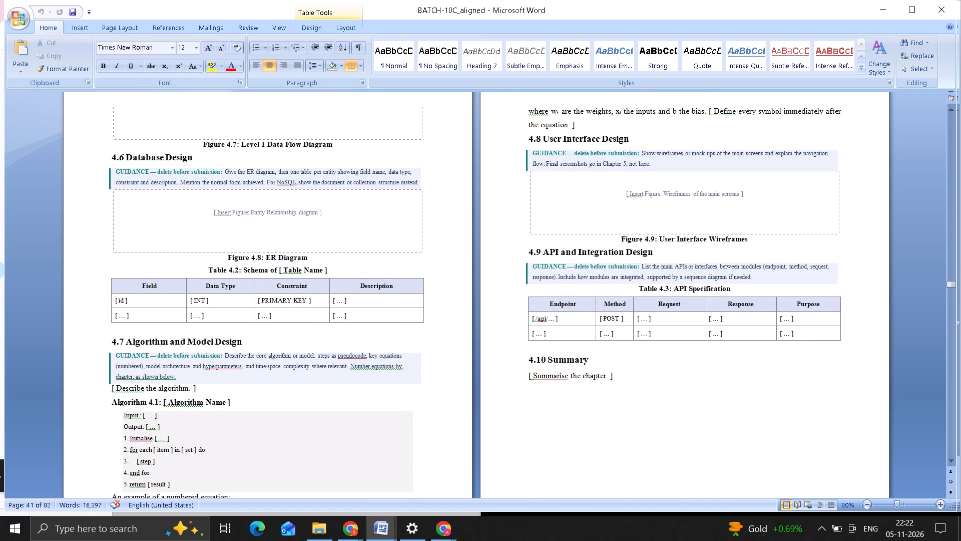
scroll(533, 184, down, 20)
scroll(533, 184, down, 20)
scroll(533, 184, down, 20)
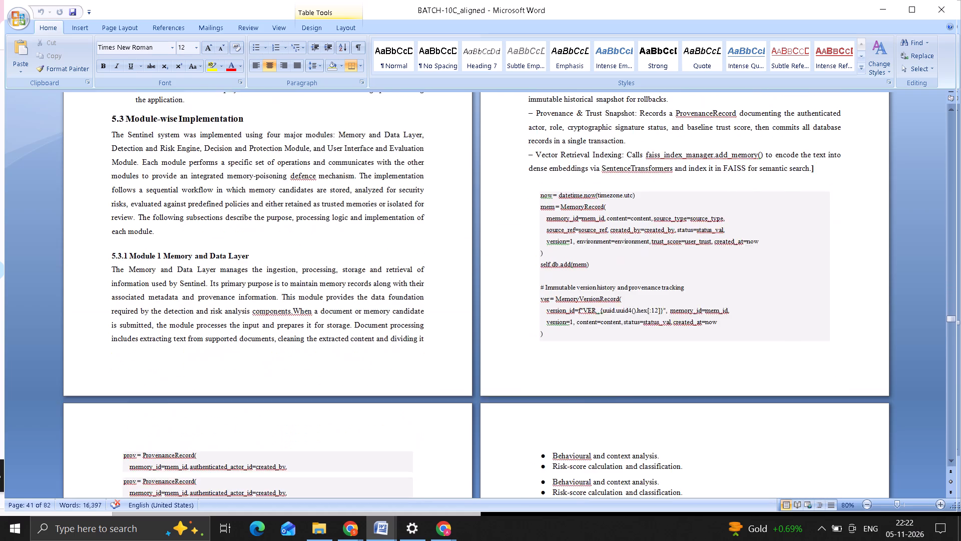
scroll(533, 184, down, 14)
scroll(533, 184, down, 10)
scroll(533, 184, down, 20)
scroll(533, 184, down, 15)
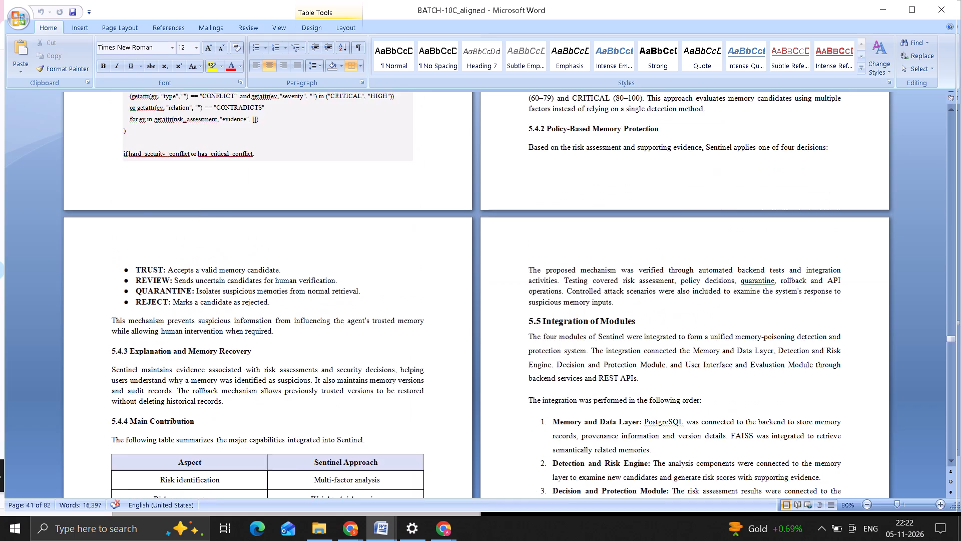
scroll(533, 184, down, 16)
scroll(533, 184, down, 20)
scroll(533, 184, down, 7)
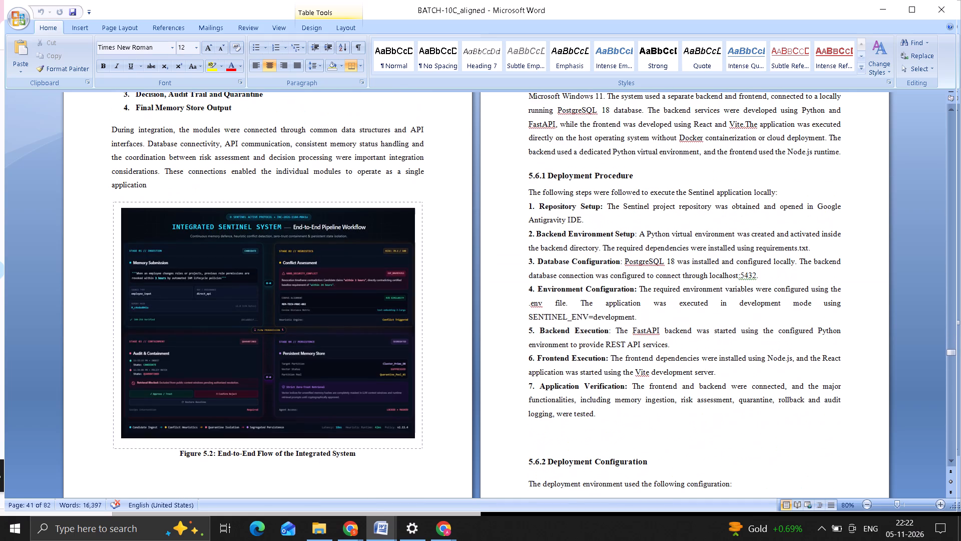
scroll(533, 184, down, 7)
scroll(533, 184, down, 16)
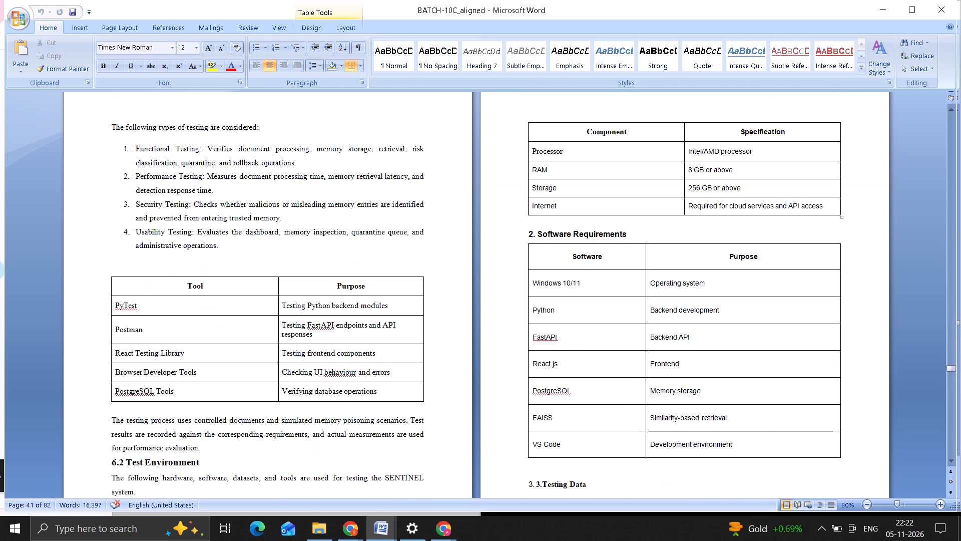
scroll(533, 184, down, 19)
scroll(533, 184, up, 7)
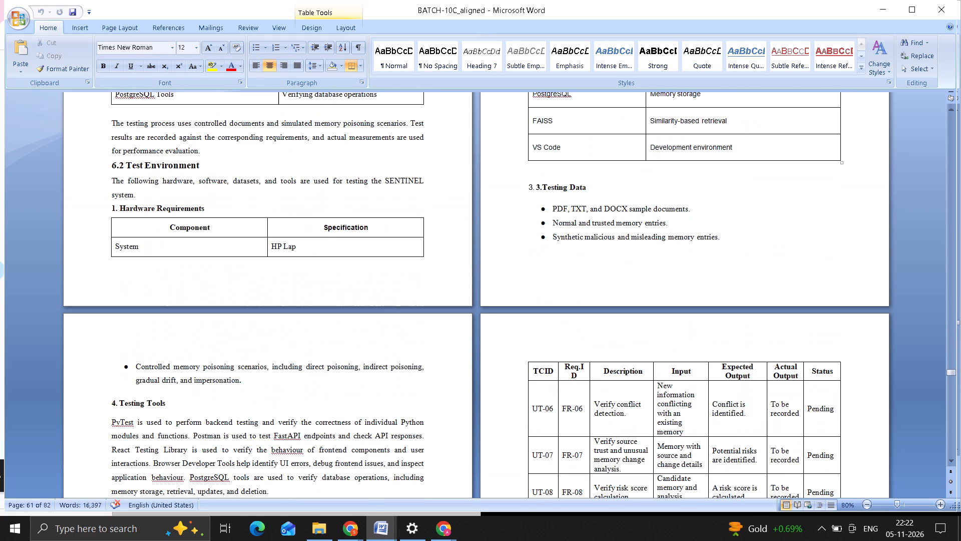
scroll(533, 184, up, 4)
scroll(533, 184, down, 15)
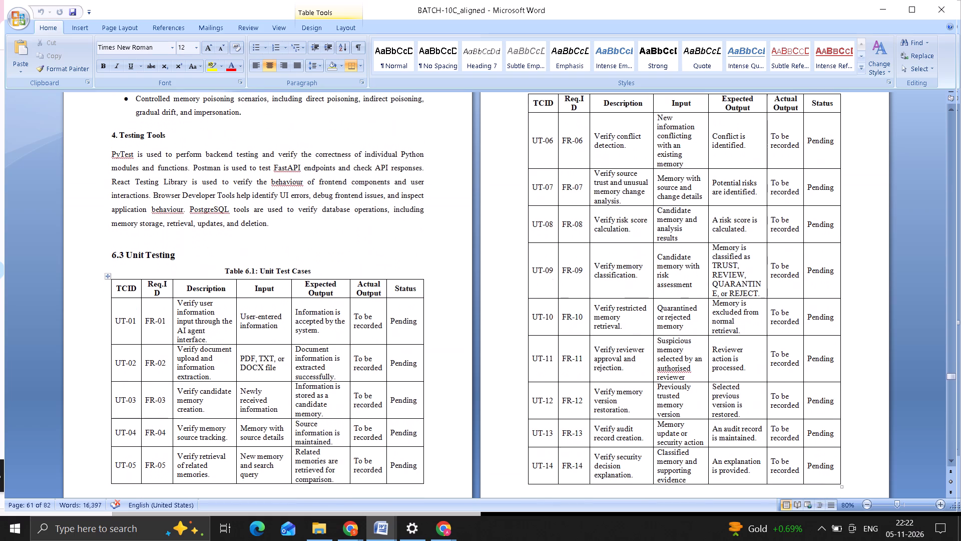
Copy the entire unit test table under the Table 6.1: Unit Test Cases caption in section 6.3 of the aligned report.
click(108, 277)
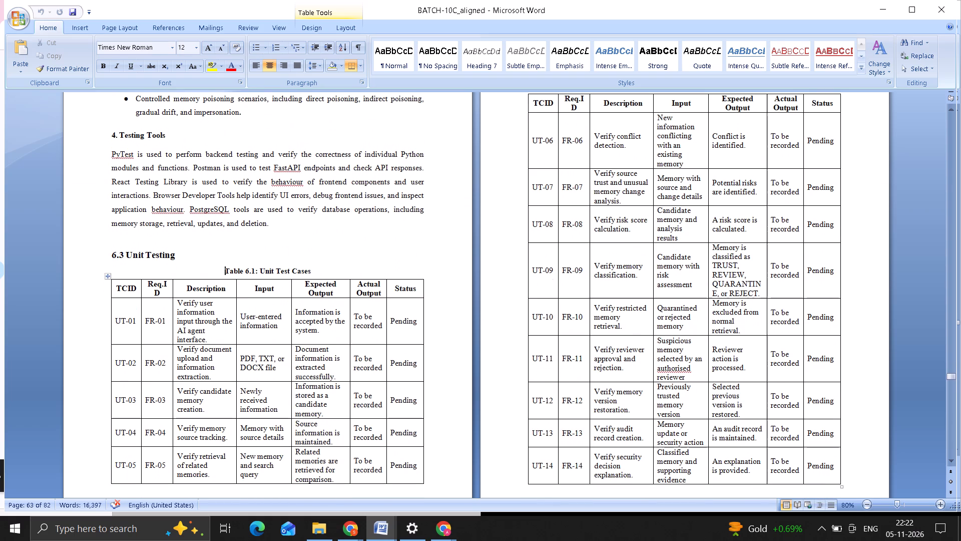
click(108, 275)
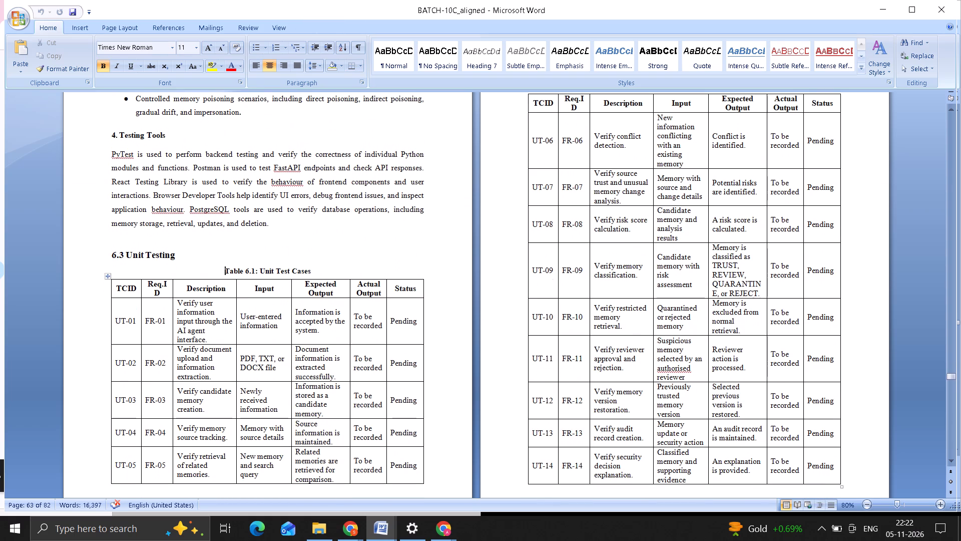
click(106, 275)
right_click(106, 275)
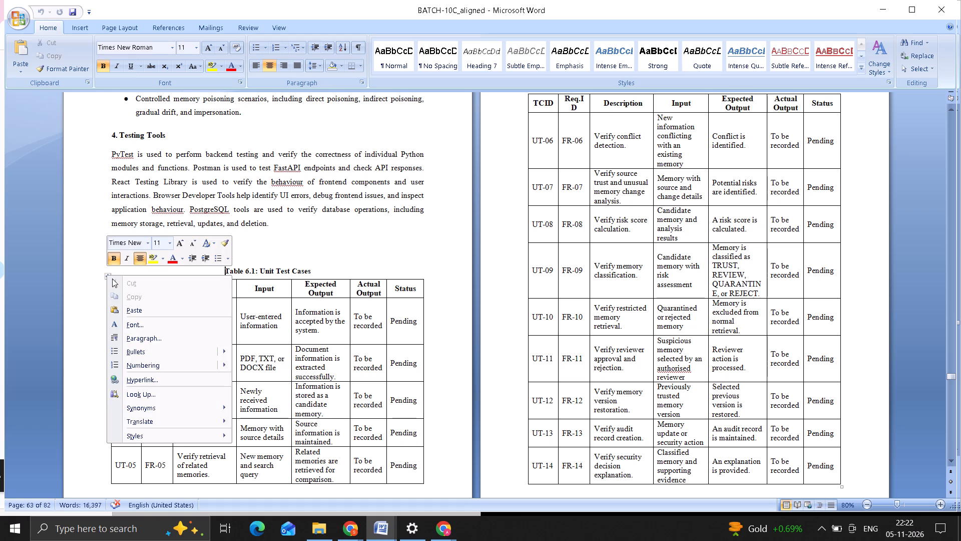
click(78, 273)
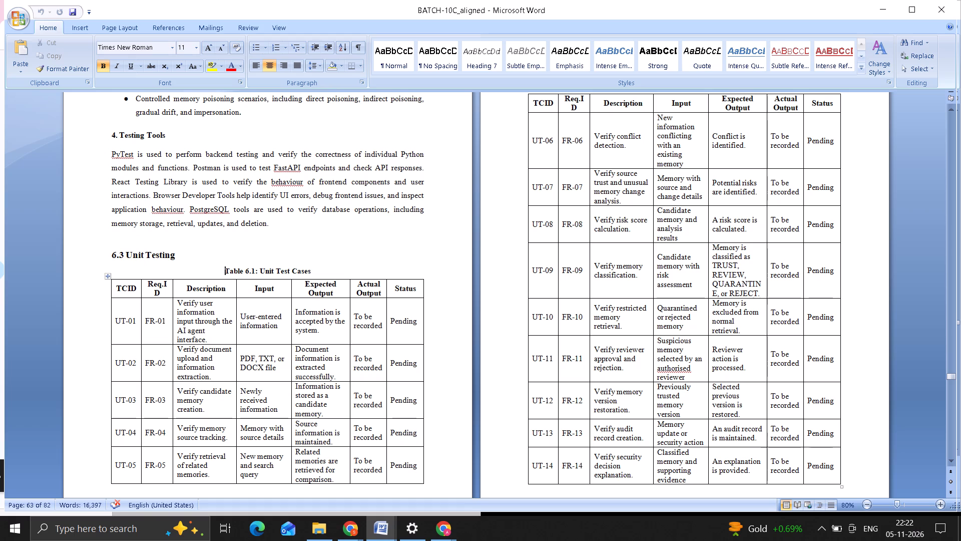
right_click(107, 277)
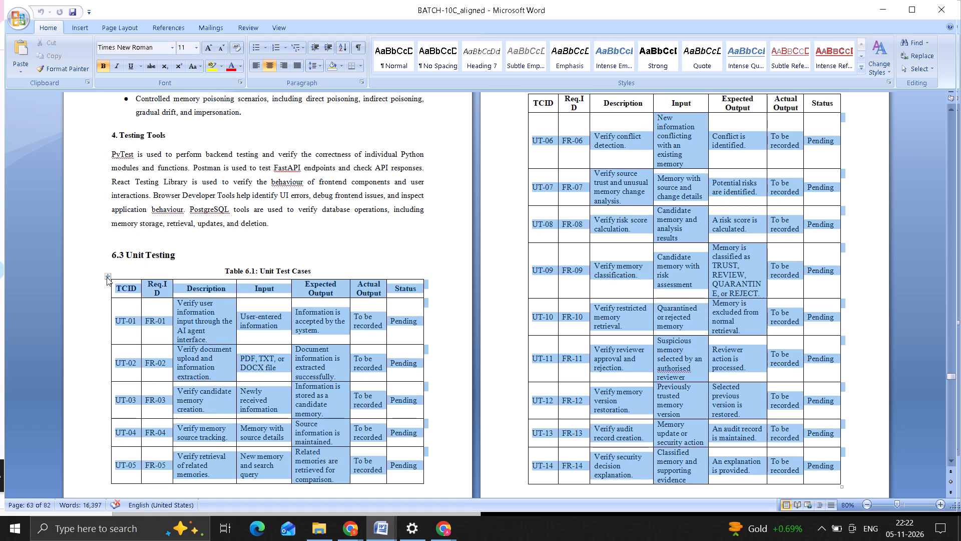
right_click(107, 277)
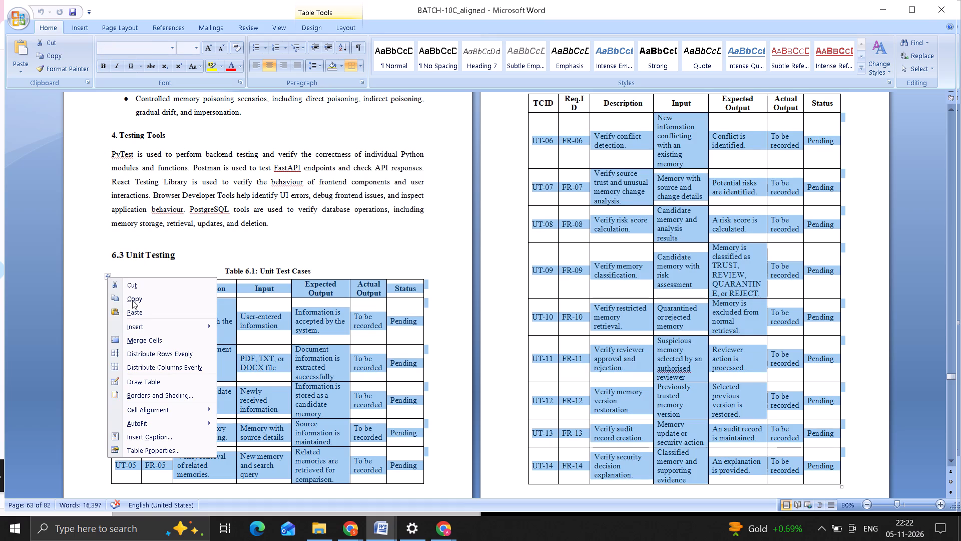
click(132, 300)
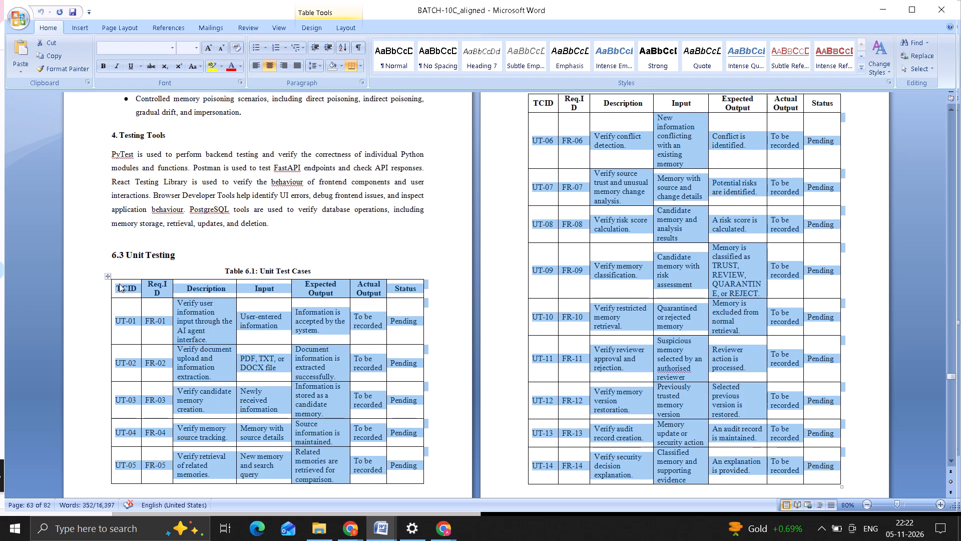
click(107, 276)
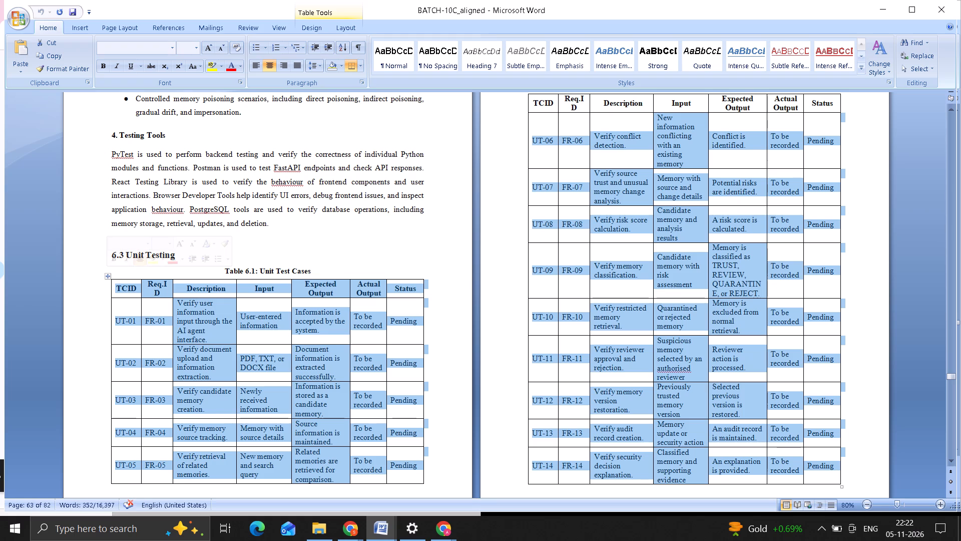
right_click(107, 276)
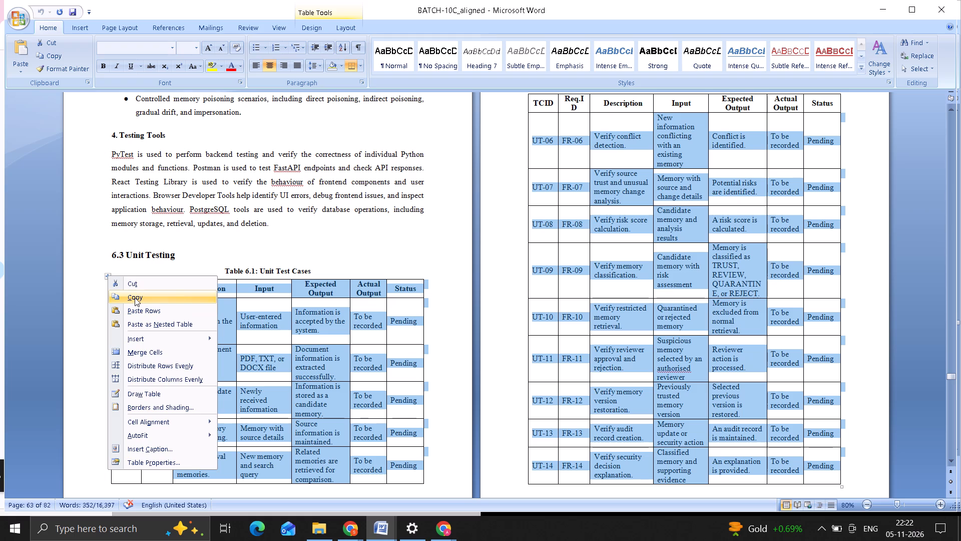
click(135, 298)
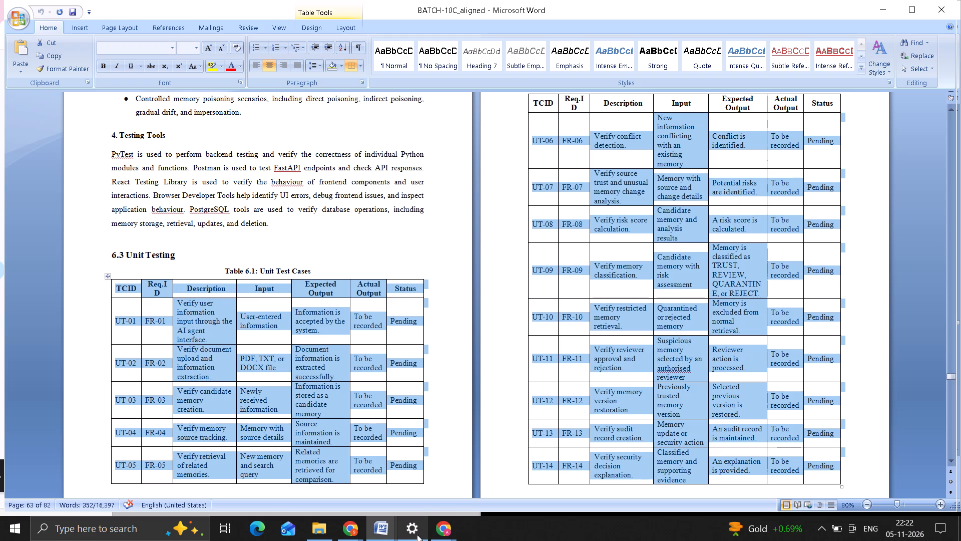
Arrange Word side by side with Chrome and close the trashed BATCH-10C_aligned document so the BATCH-10C Google Doc is open.
key(super+Right)
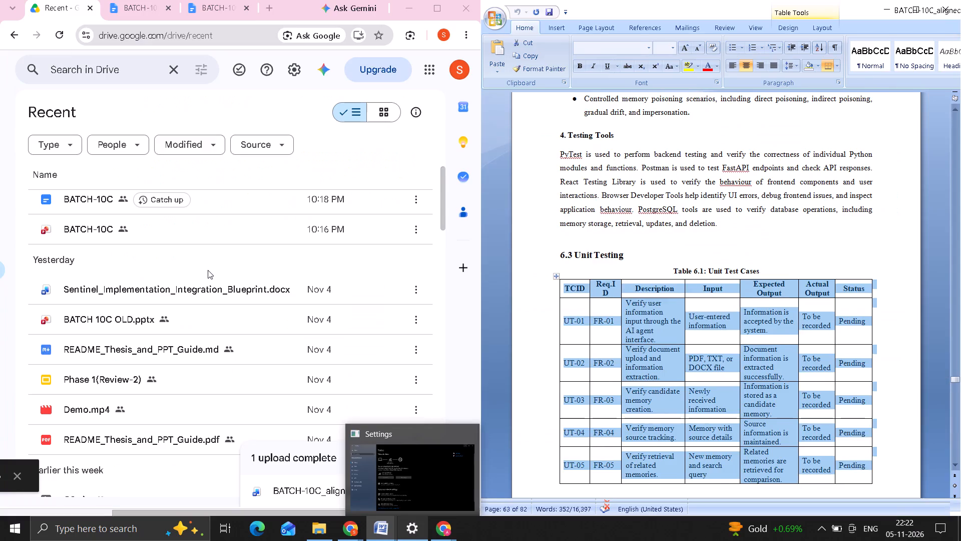
click(126, 2)
click(205, 8)
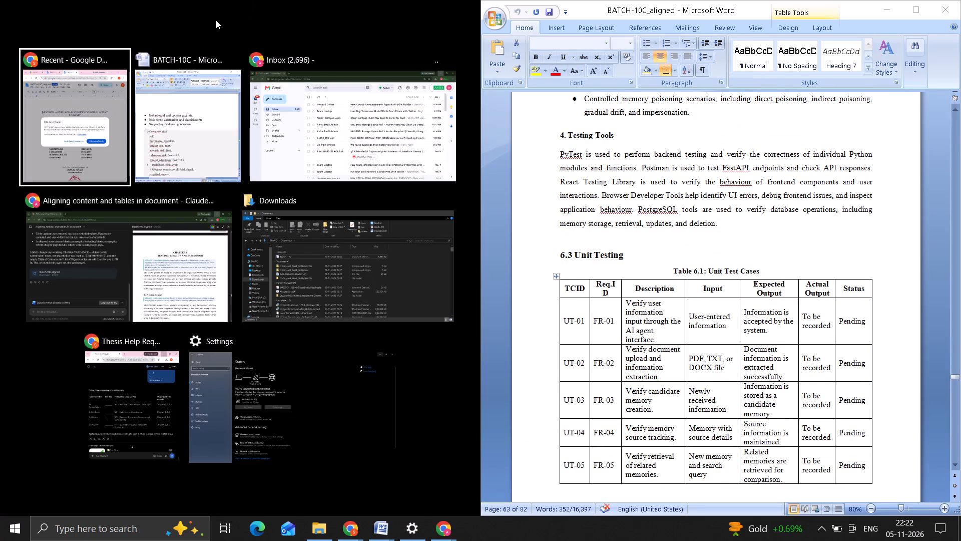
click(96, 110)
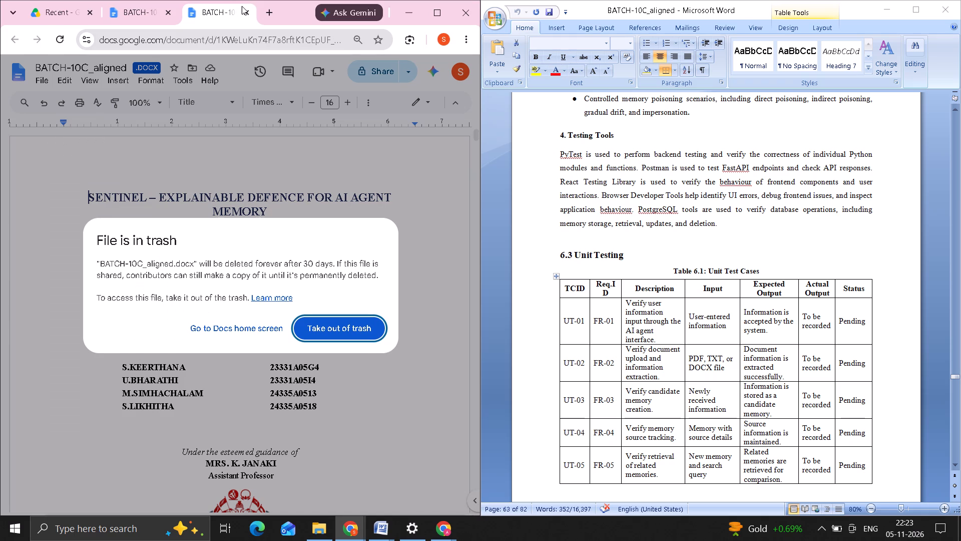
click(245, 9)
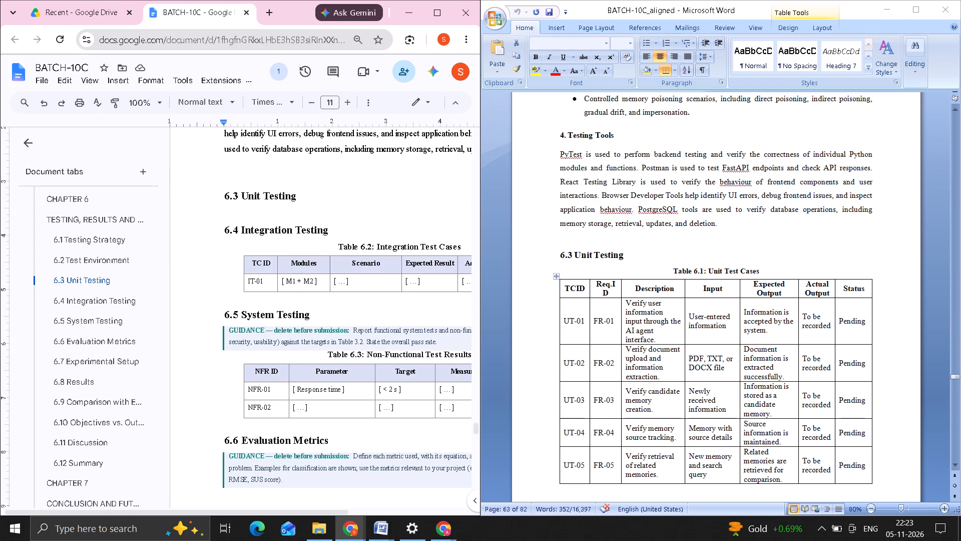
Paste the copied unit test table beneath the 6.3 Unit Testing heading in the BATCH-10C Google Doc.
key(ctrl+v)
click(273, 215)
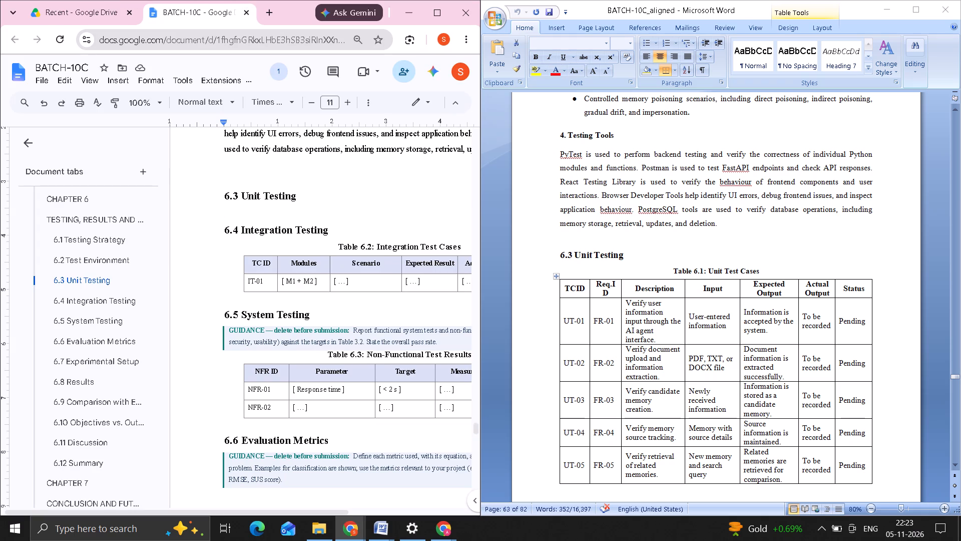
key(ctrl+v)
triple_click(273, 215)
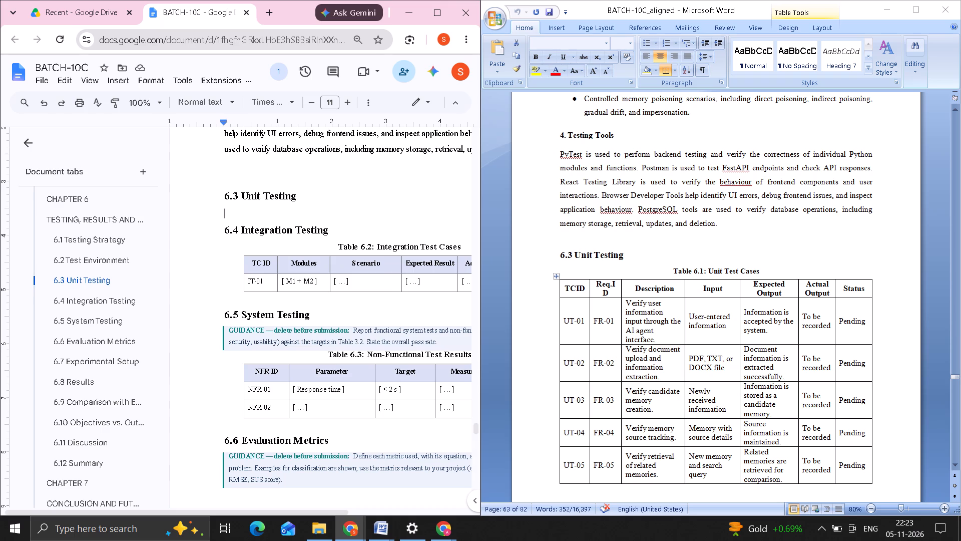
scroll(273, 215, left, 1)
double_click(273, 215)
click(273, 215)
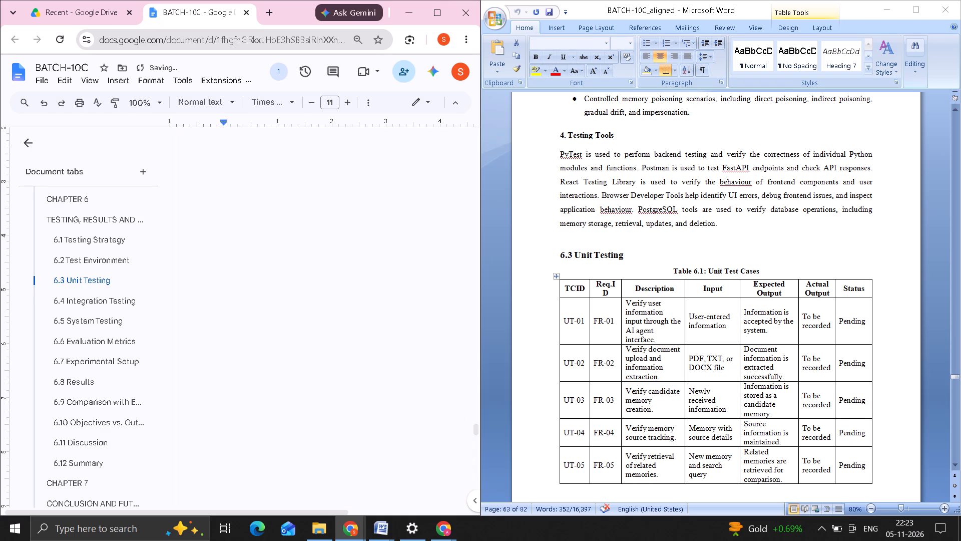
click(273, 215)
text(zs)
key(d)
Examine the pasted content between the 6.3 Unit Testing and 6.4 Integration Testing headings for duplicate tables.
scroll(273, 215, up, 3)
scroll(273, 215, down, 7)
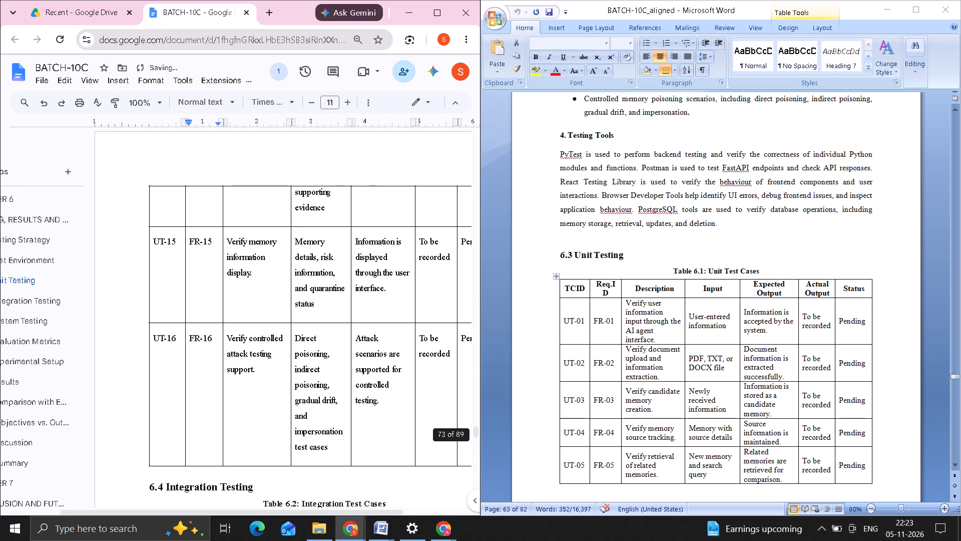
scroll(313, 207, up, 16)
scroll(313, 207, up, 7)
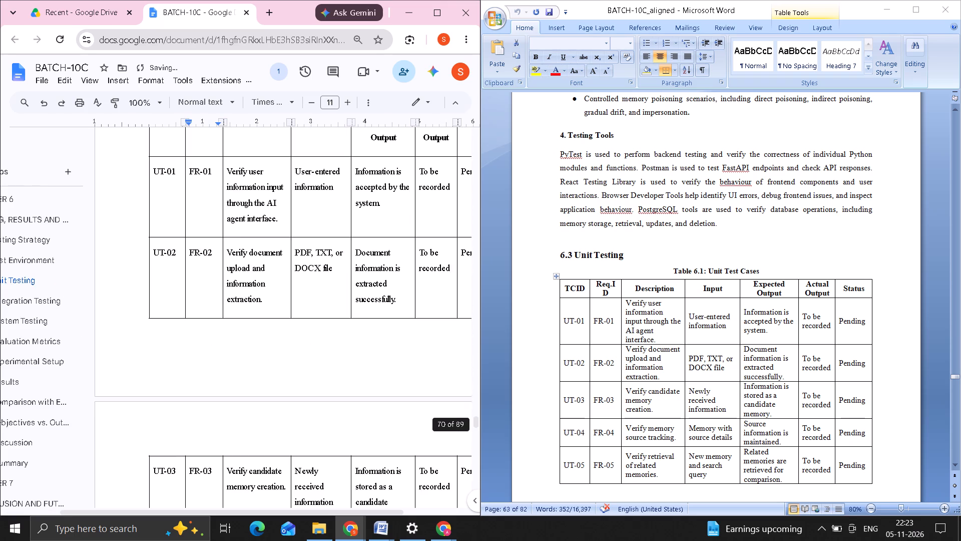
scroll(313, 207, up, 20)
scroll(313, 207, up, 12)
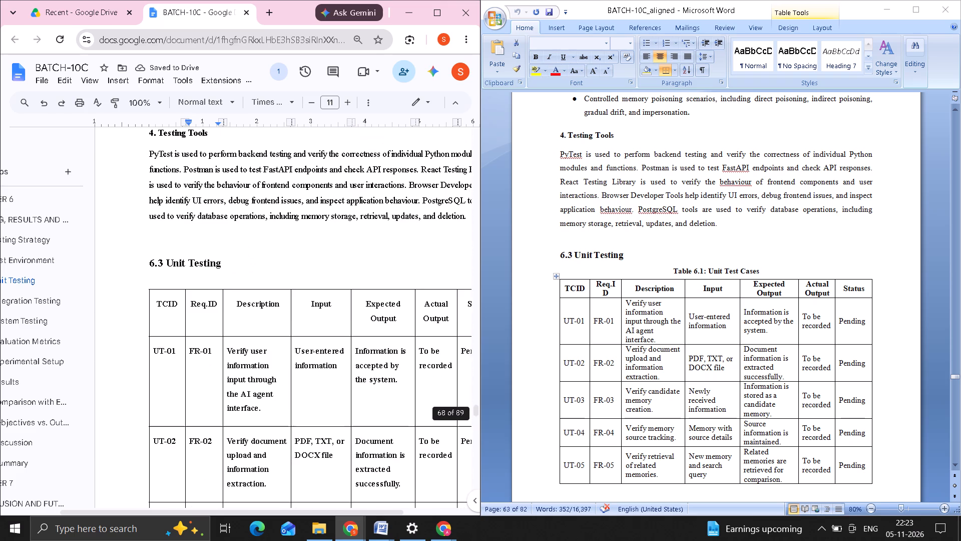
scroll(313, 207, up, 4)
scroll(313, 207, down, 11)
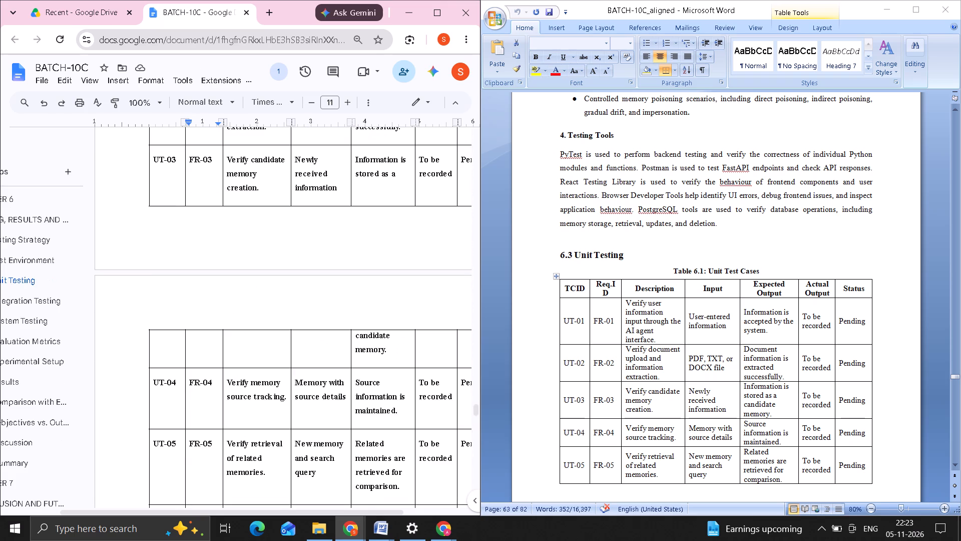
scroll(313, 207, down, 13)
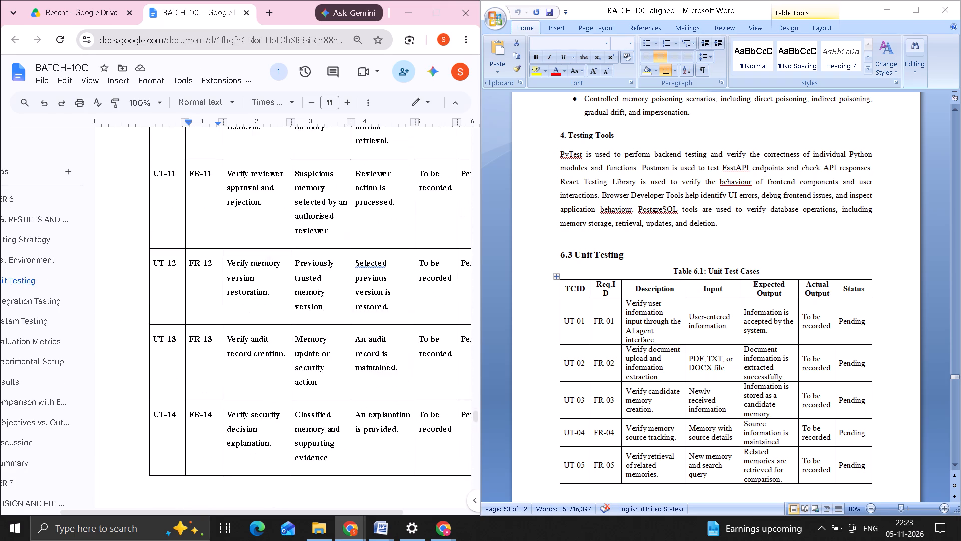
scroll(313, 207, down, 10)
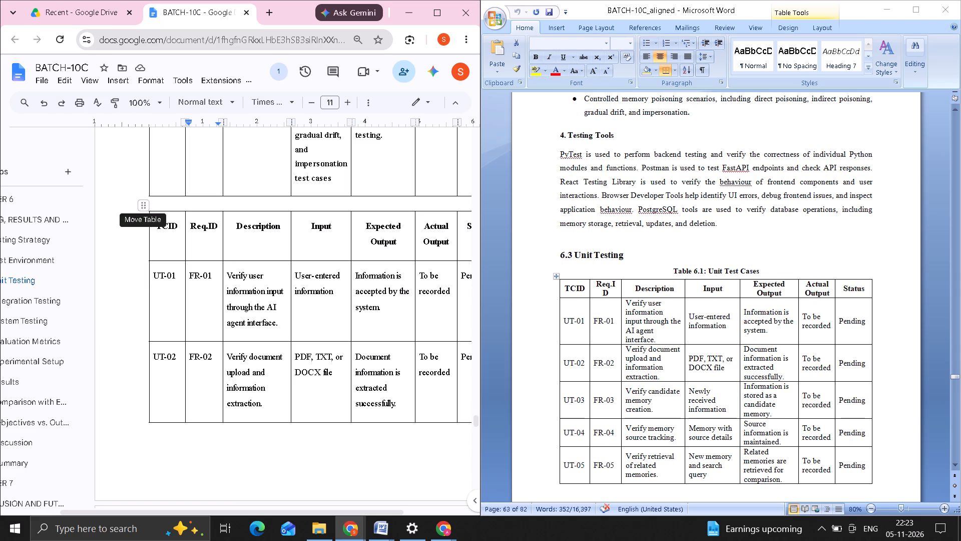
Undo the most recent changes in section 6.3 to remove the duplicate unit test table.
click(145, 209)
right_click(145, 209)
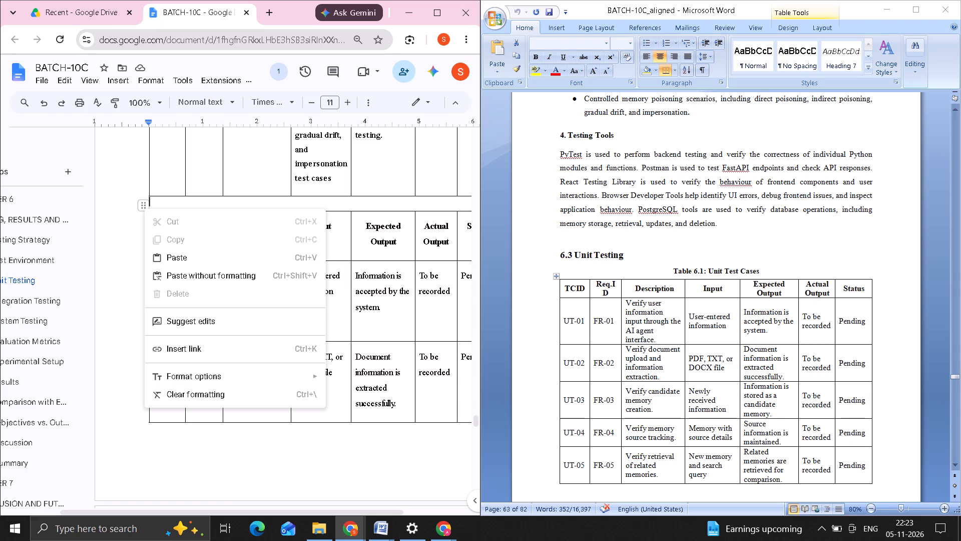
click(143, 271)
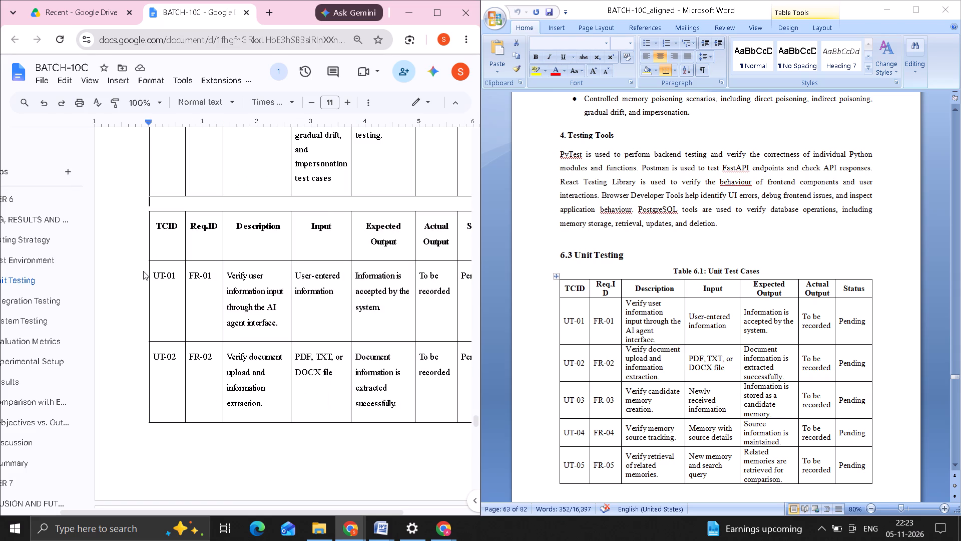
key(ctrl+z)
scroll(143, 271, down, 1)
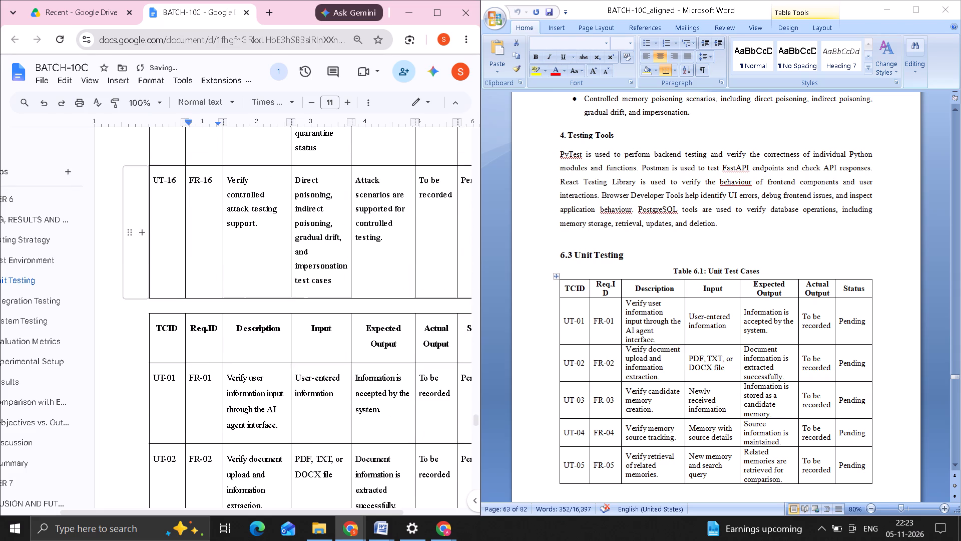
scroll(143, 271, down, 8)
key(ctrl+z)
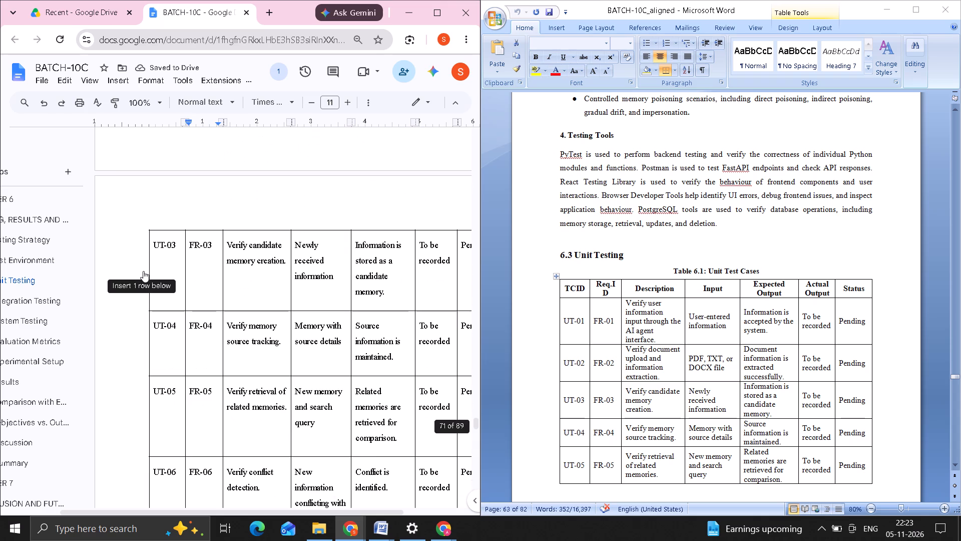
Check the remaining unit test table through row UT-16 and the following sections 6.4 and 6.5.
scroll(143, 271, down, 3)
scroll(143, 271, up, 2)
scroll(143, 271, down, 12)
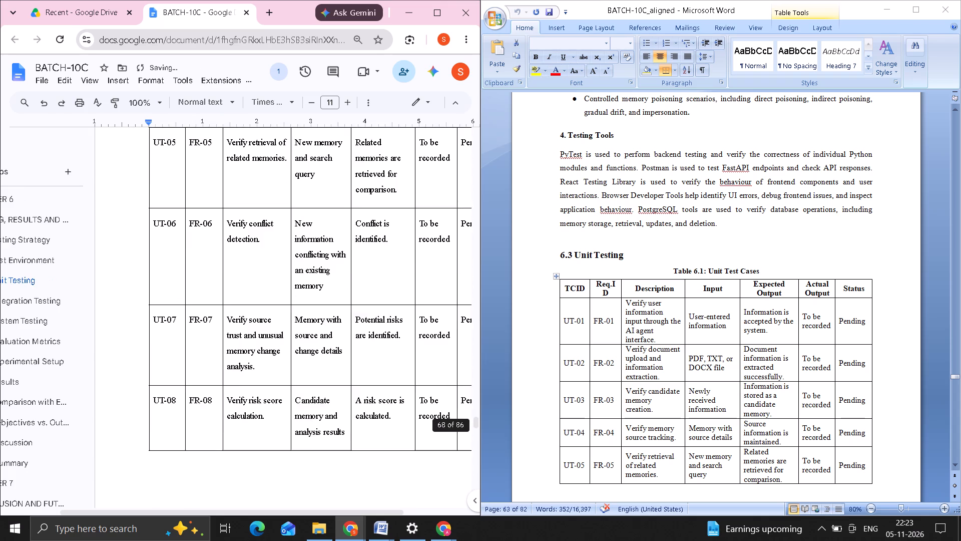
scroll(143, 271, down, 16)
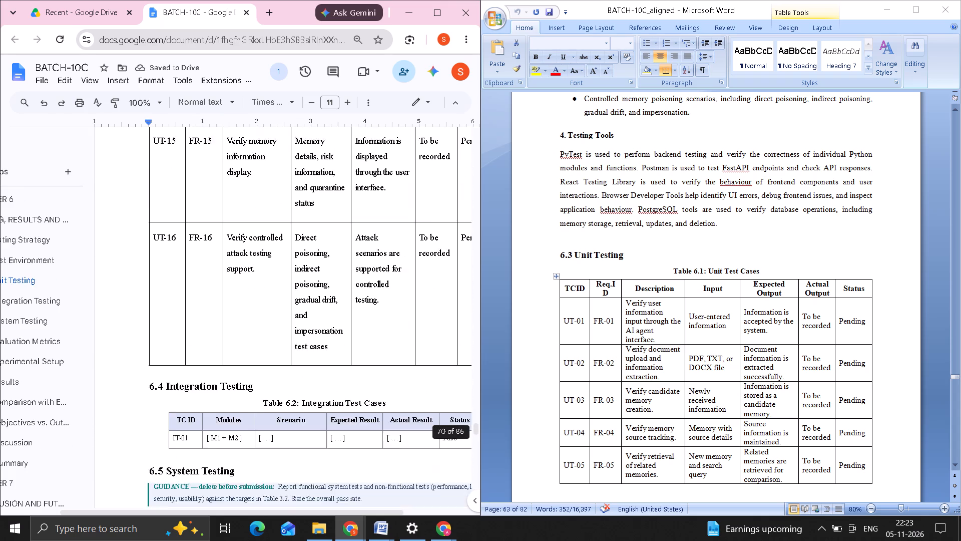
scroll(143, 271, down, 4)
scroll(143, 271, up, 9)
scroll(143, 271, down, 3)
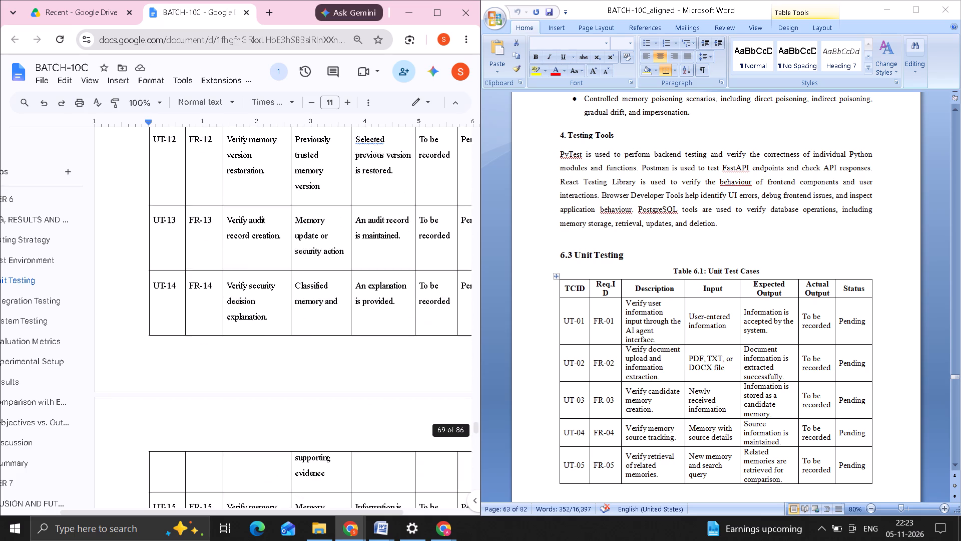
scroll(214, 359, down, 3)
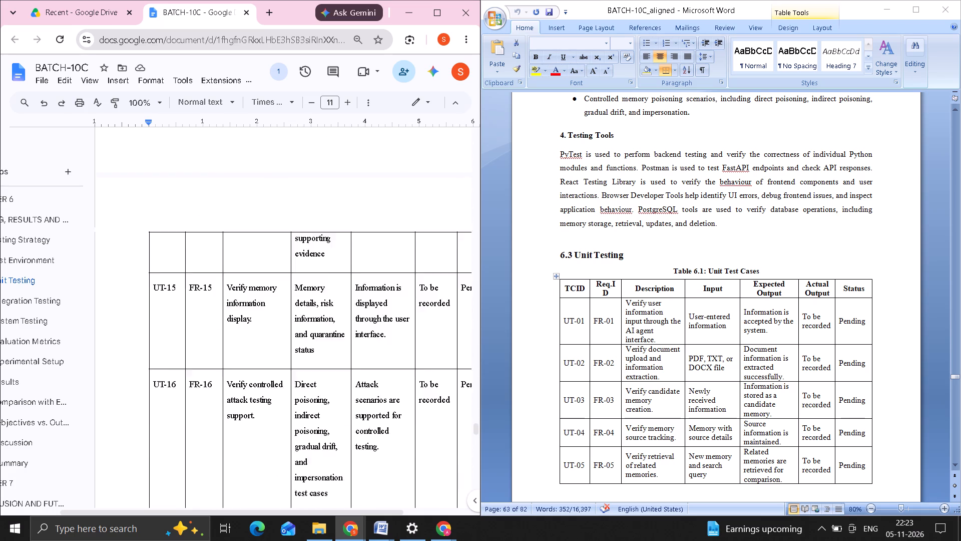
scroll(214, 359, down, 4)
scroll(214, 359, up, 2)
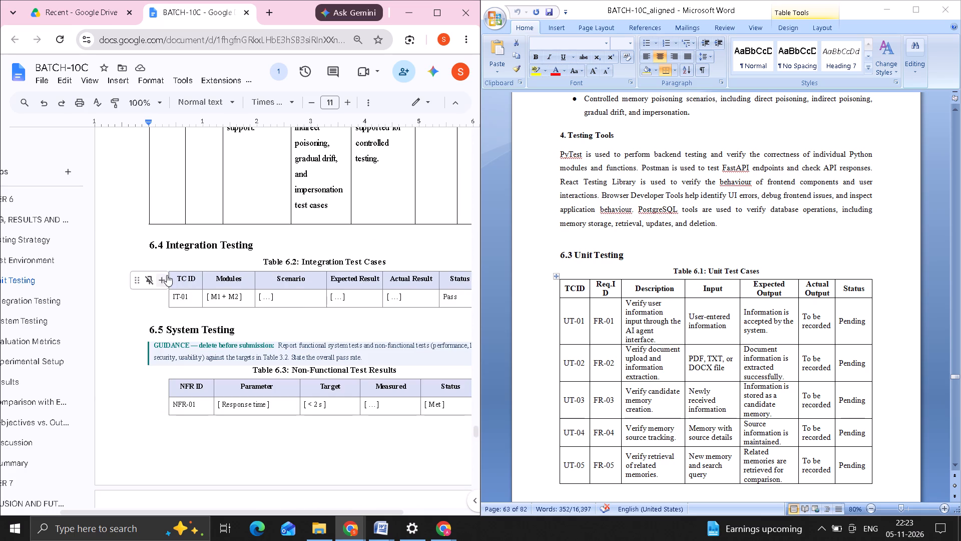
In Word, copy the caption "Table 6.1: Unit Test Cases" above the unit test table.
click(672, 268)
click(672, 268)
drag(672, 268, 788, 262)
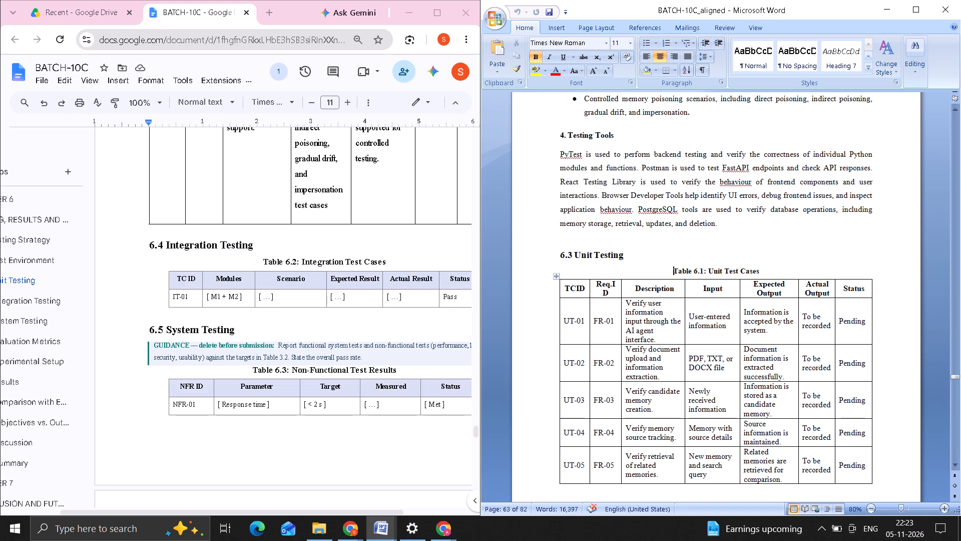
drag(788, 262, 765, 269)
key(ctrl+c)
scroll(418, 235, up, 2)
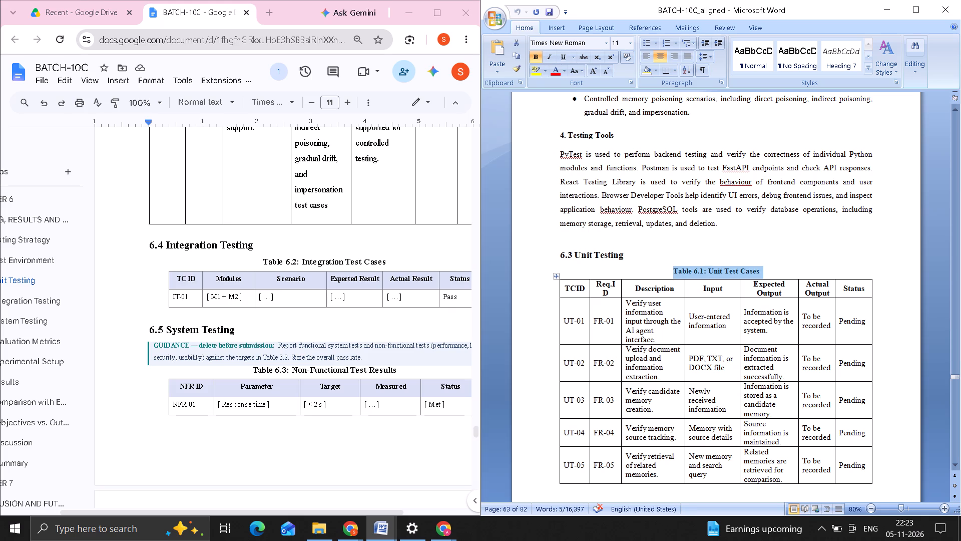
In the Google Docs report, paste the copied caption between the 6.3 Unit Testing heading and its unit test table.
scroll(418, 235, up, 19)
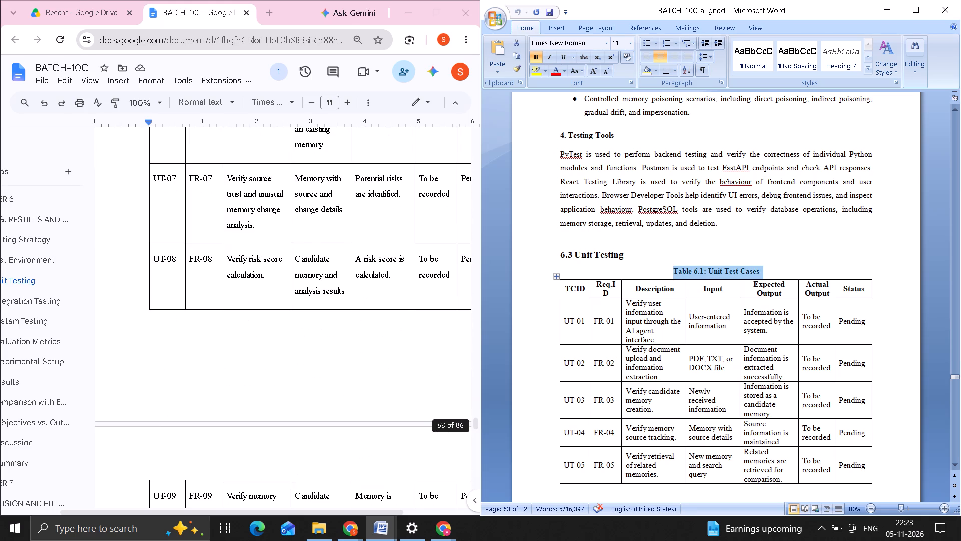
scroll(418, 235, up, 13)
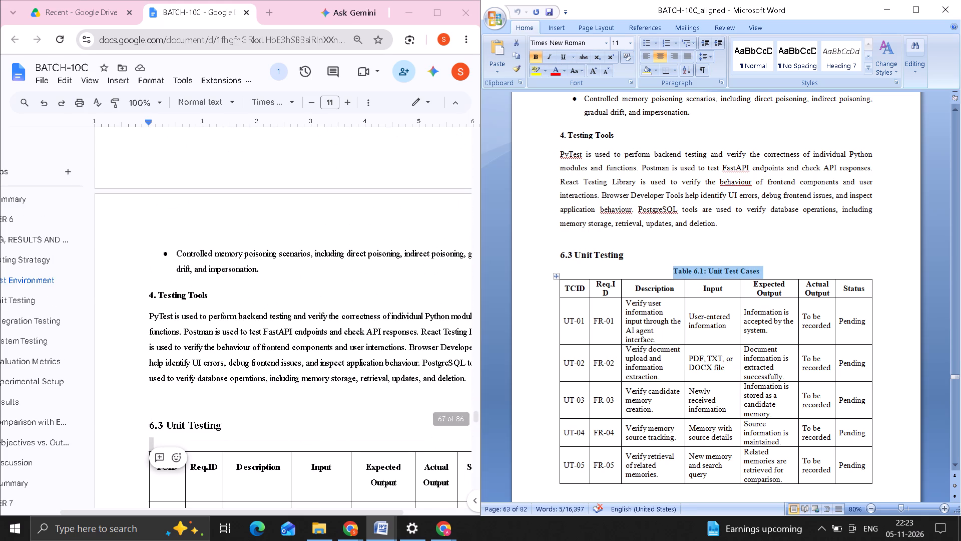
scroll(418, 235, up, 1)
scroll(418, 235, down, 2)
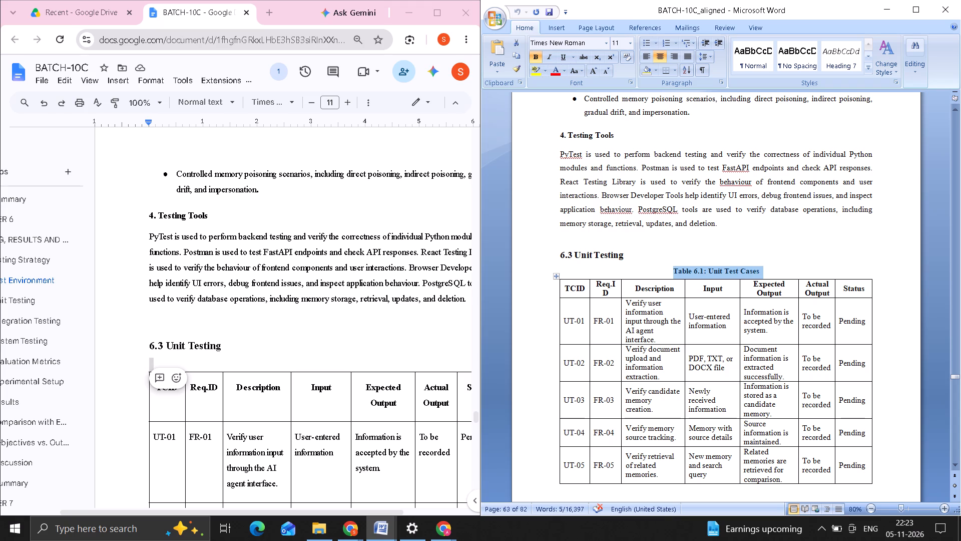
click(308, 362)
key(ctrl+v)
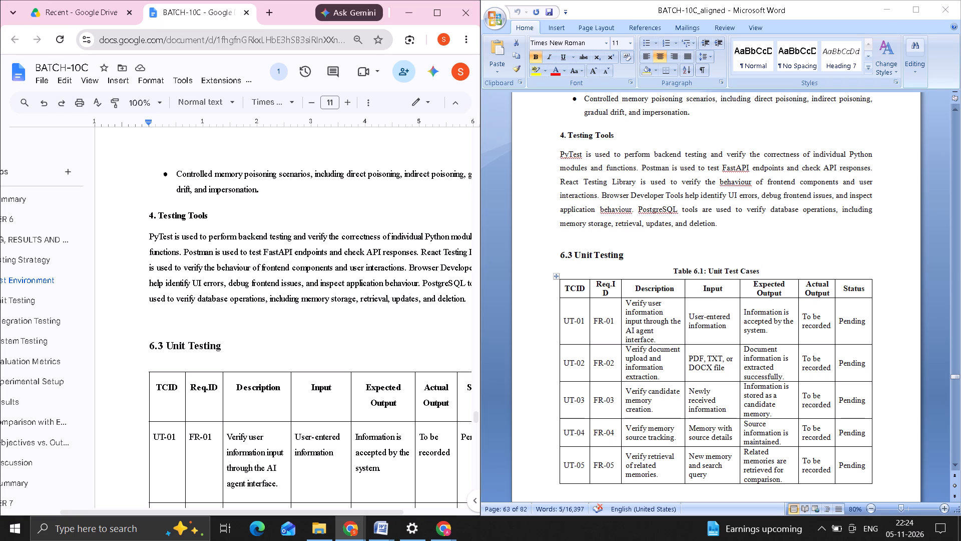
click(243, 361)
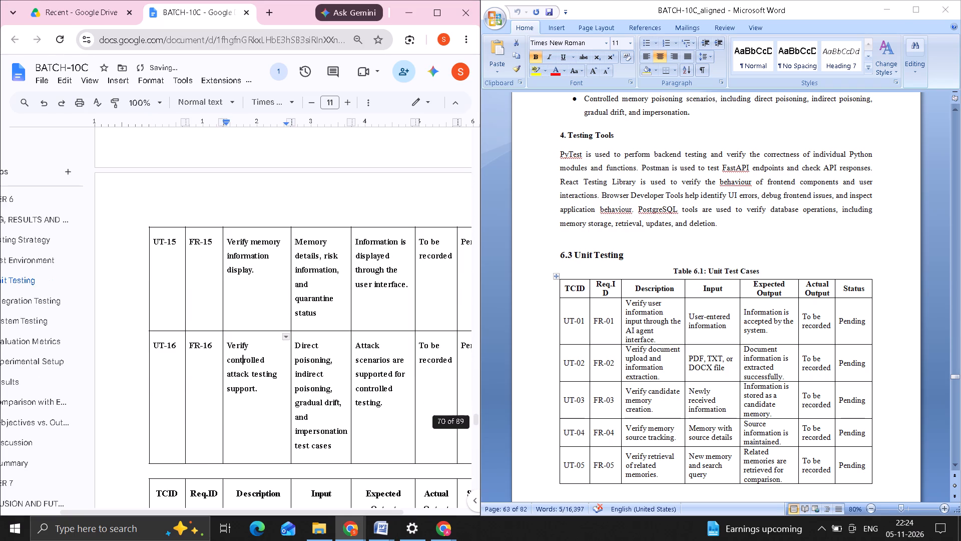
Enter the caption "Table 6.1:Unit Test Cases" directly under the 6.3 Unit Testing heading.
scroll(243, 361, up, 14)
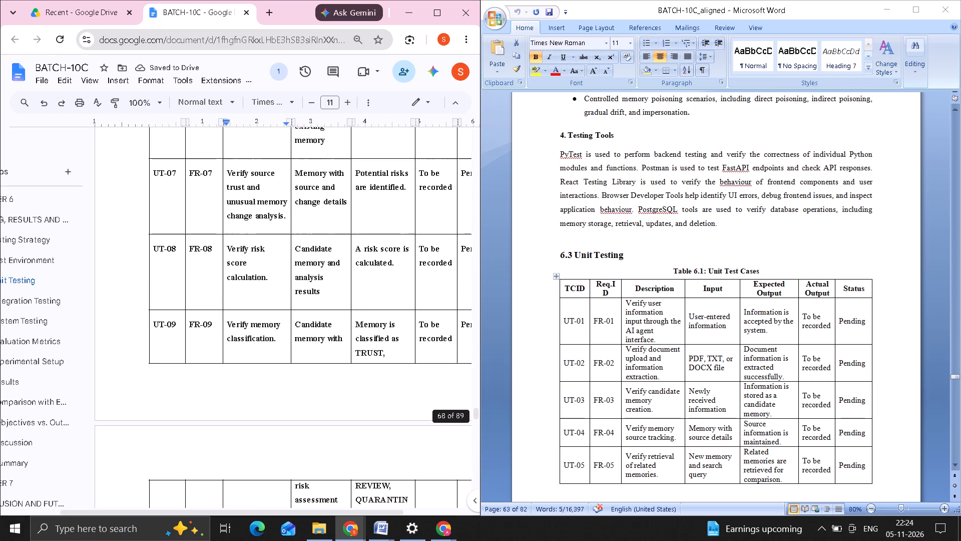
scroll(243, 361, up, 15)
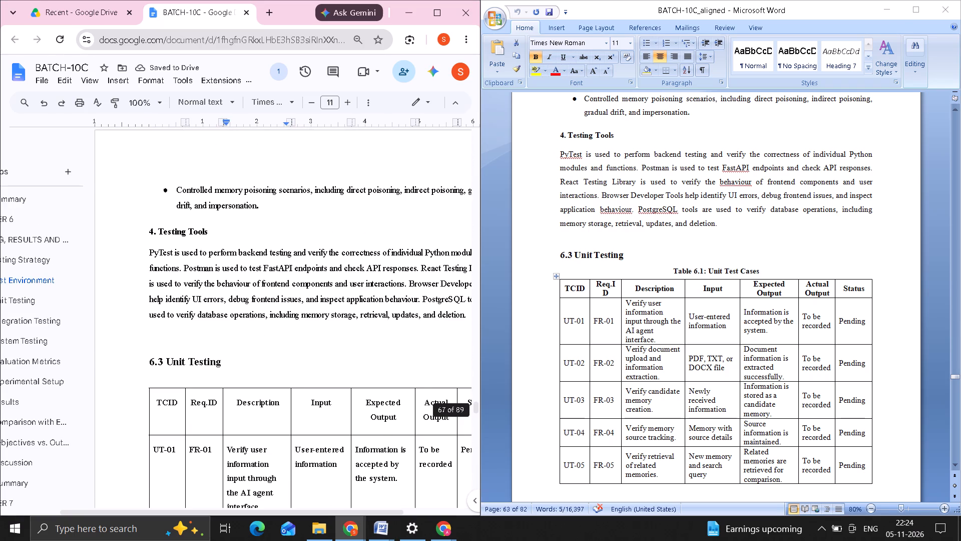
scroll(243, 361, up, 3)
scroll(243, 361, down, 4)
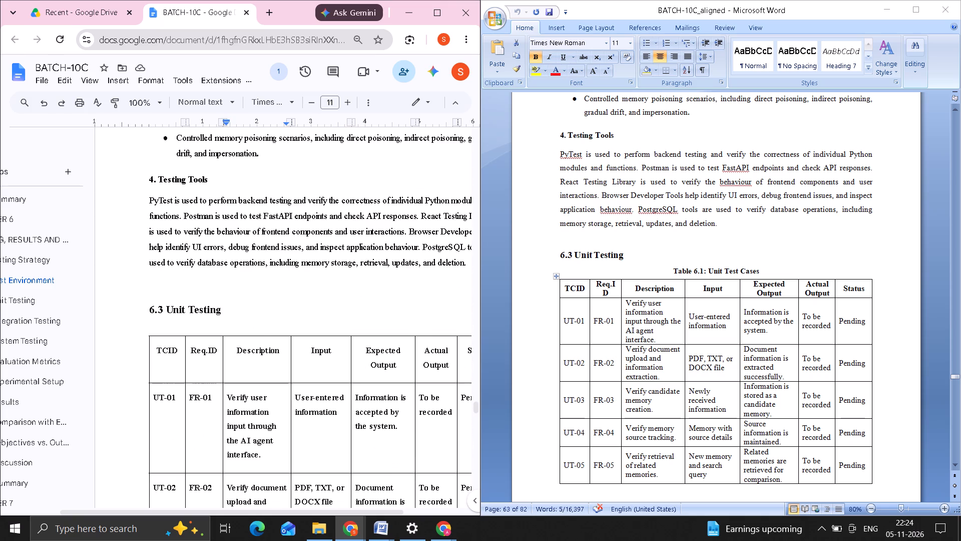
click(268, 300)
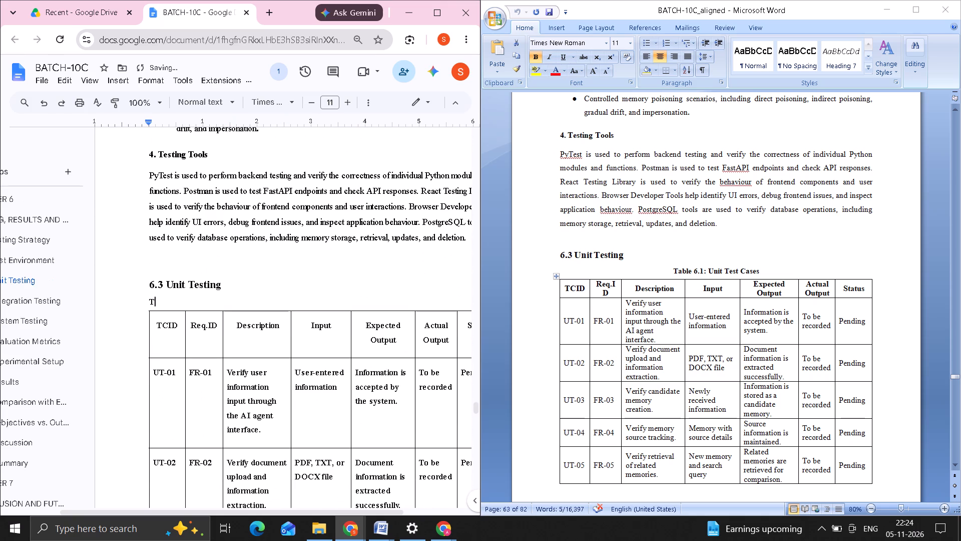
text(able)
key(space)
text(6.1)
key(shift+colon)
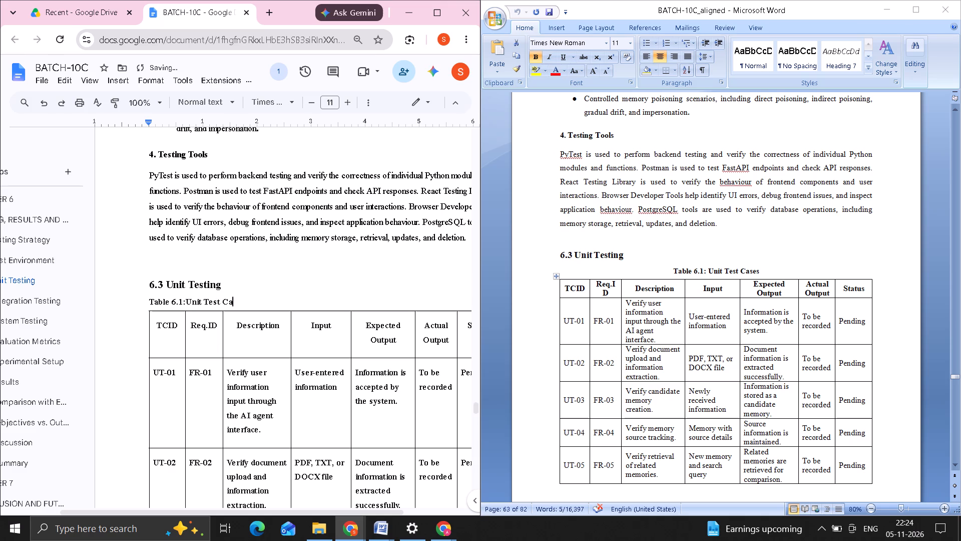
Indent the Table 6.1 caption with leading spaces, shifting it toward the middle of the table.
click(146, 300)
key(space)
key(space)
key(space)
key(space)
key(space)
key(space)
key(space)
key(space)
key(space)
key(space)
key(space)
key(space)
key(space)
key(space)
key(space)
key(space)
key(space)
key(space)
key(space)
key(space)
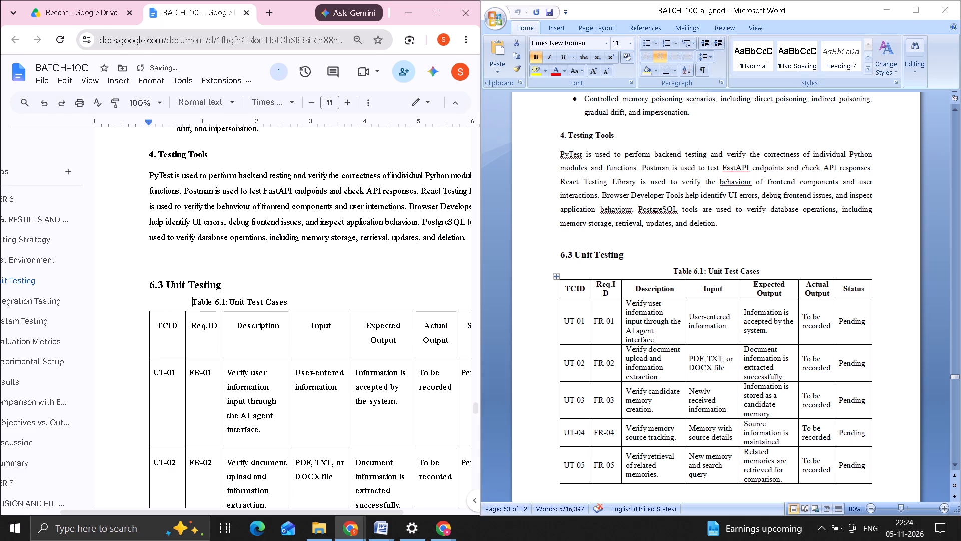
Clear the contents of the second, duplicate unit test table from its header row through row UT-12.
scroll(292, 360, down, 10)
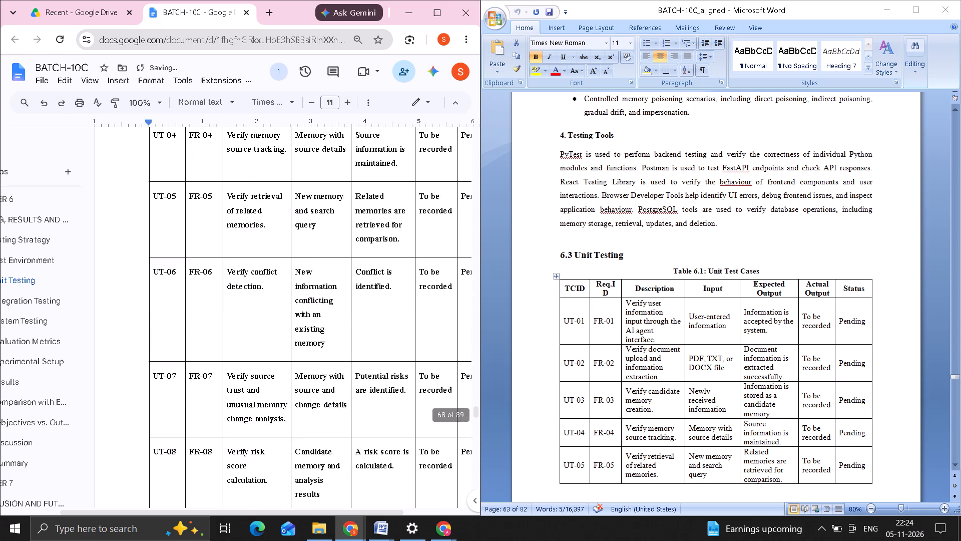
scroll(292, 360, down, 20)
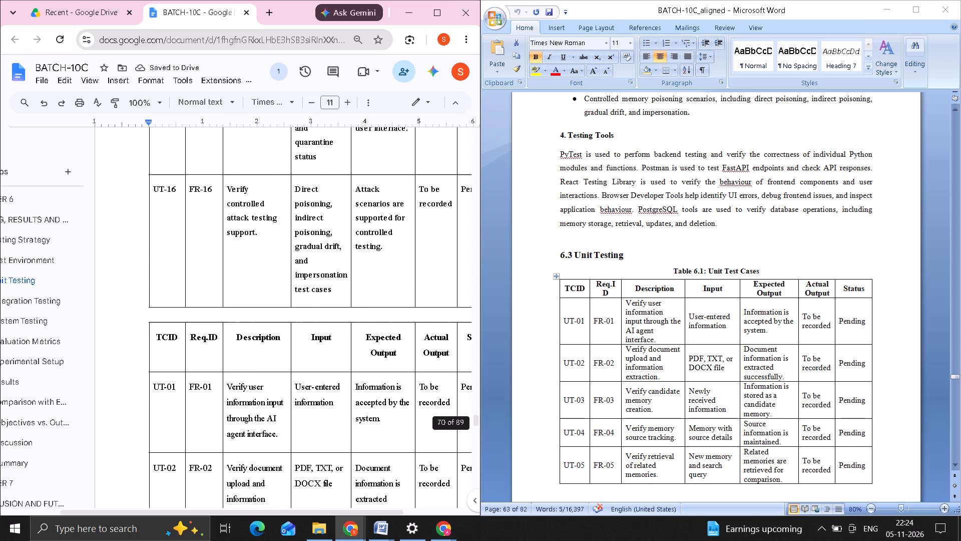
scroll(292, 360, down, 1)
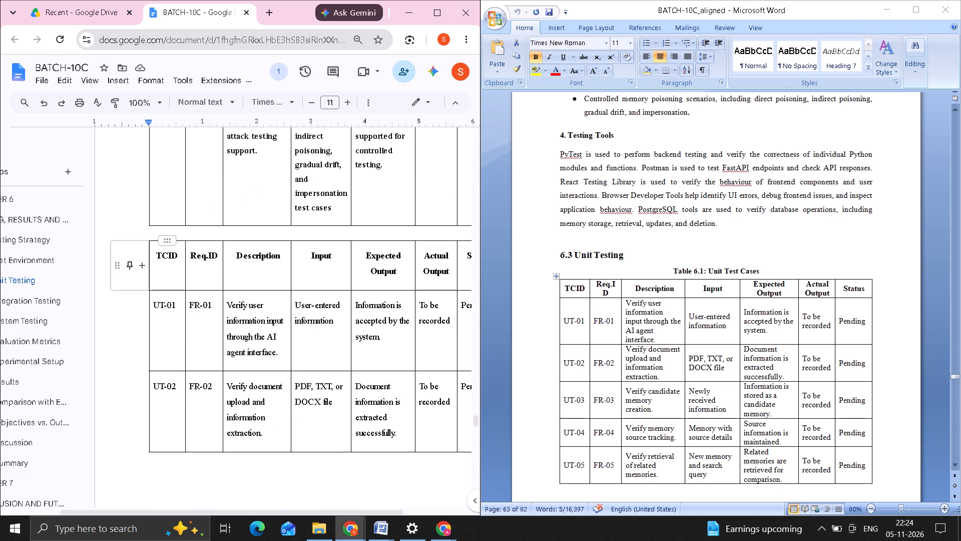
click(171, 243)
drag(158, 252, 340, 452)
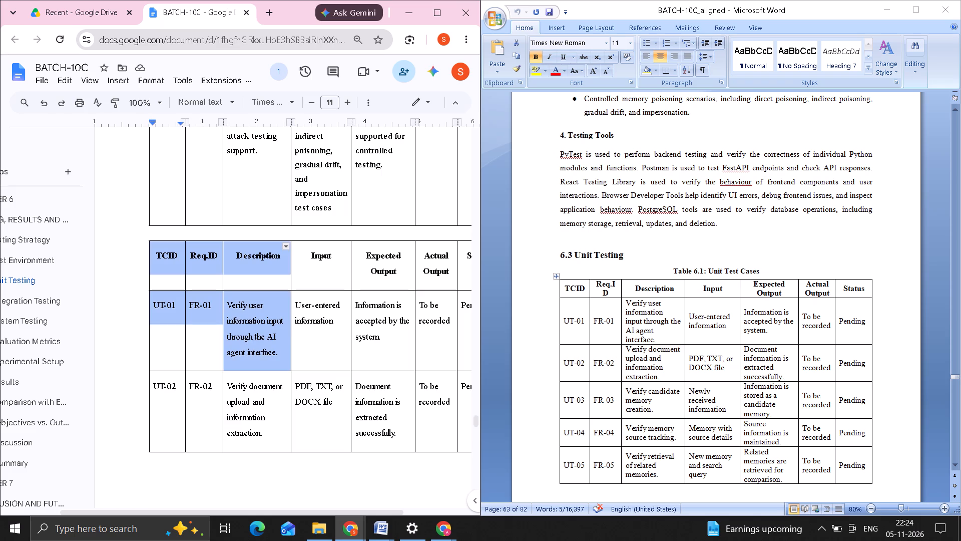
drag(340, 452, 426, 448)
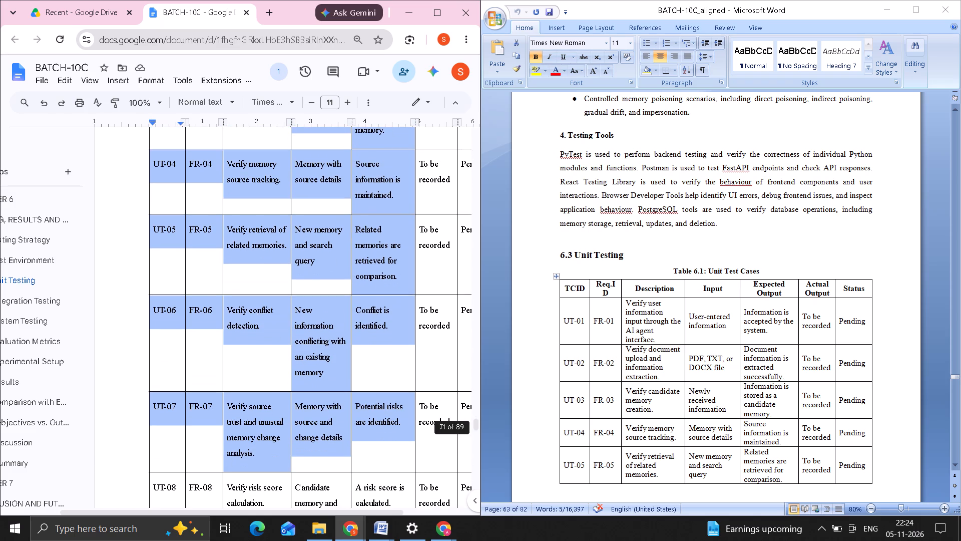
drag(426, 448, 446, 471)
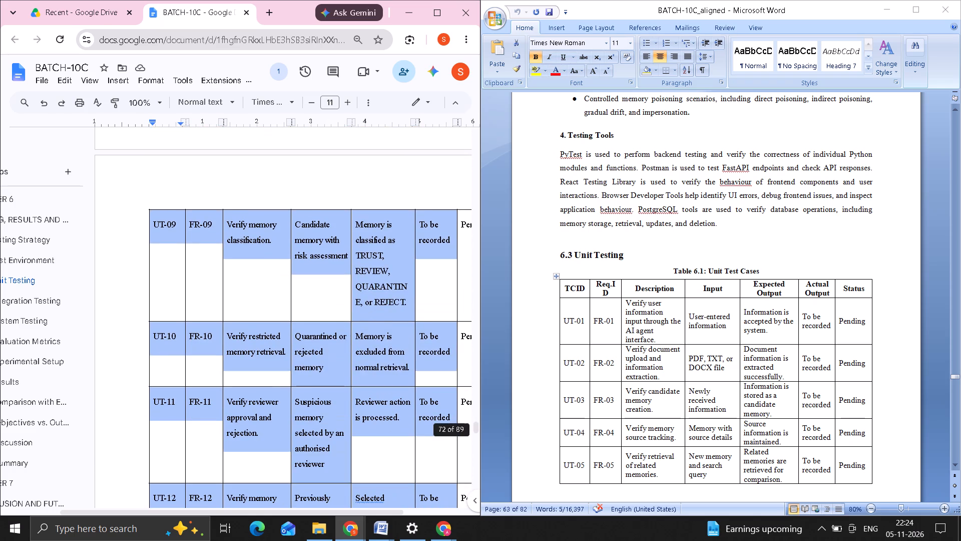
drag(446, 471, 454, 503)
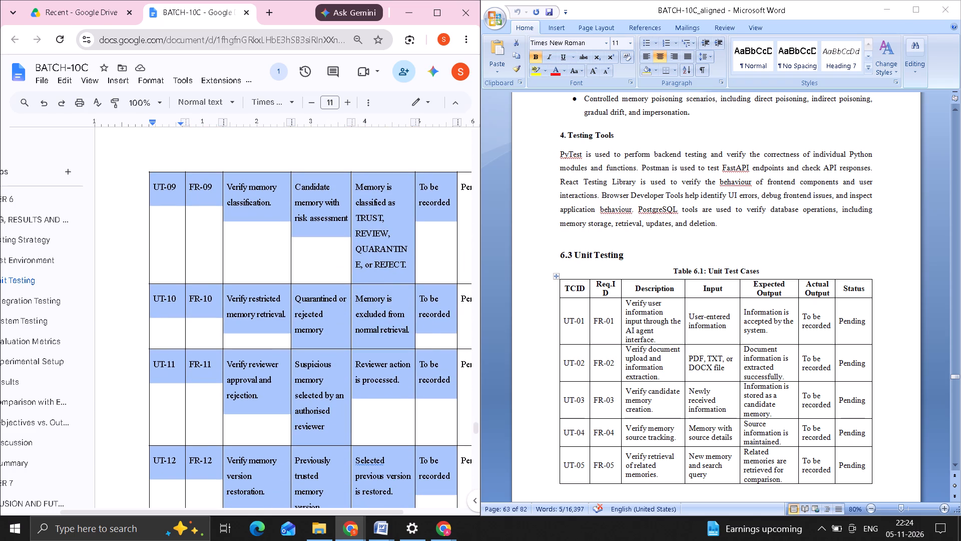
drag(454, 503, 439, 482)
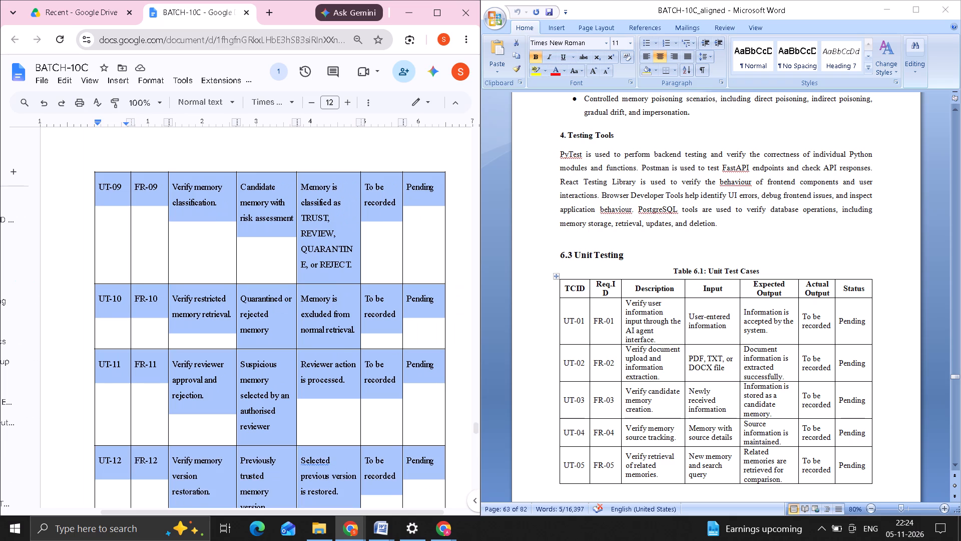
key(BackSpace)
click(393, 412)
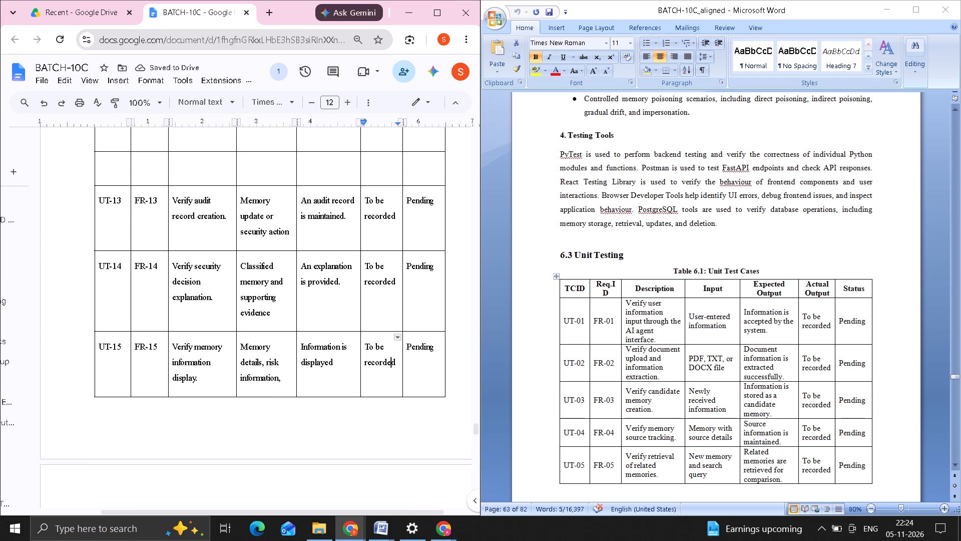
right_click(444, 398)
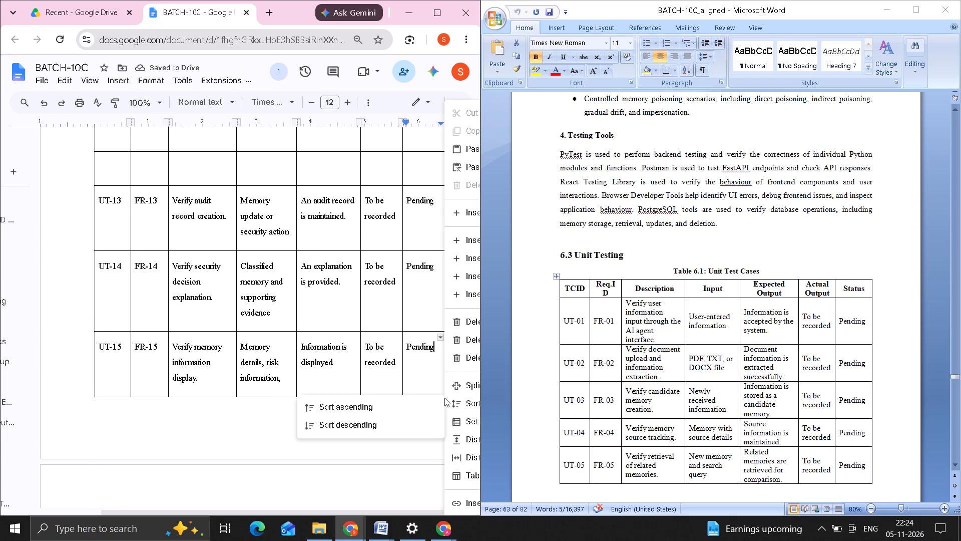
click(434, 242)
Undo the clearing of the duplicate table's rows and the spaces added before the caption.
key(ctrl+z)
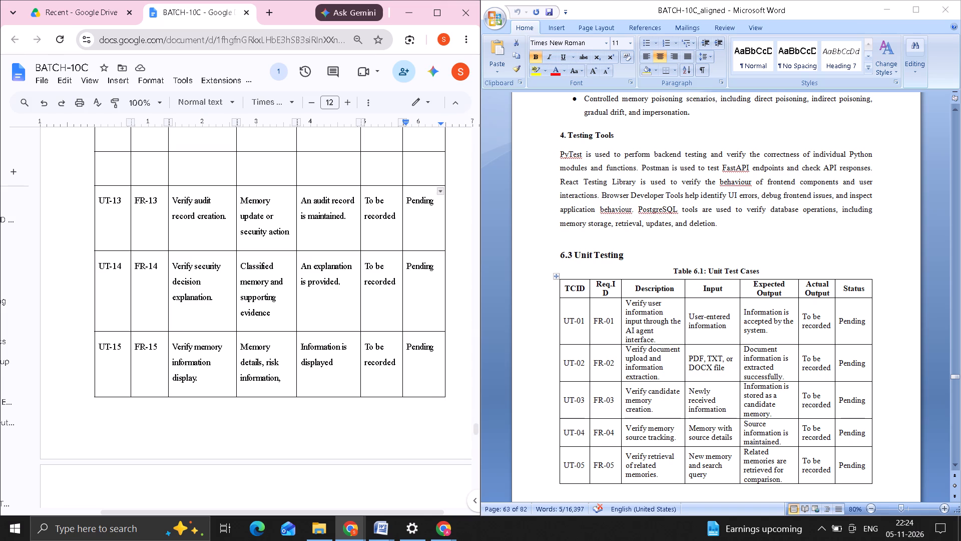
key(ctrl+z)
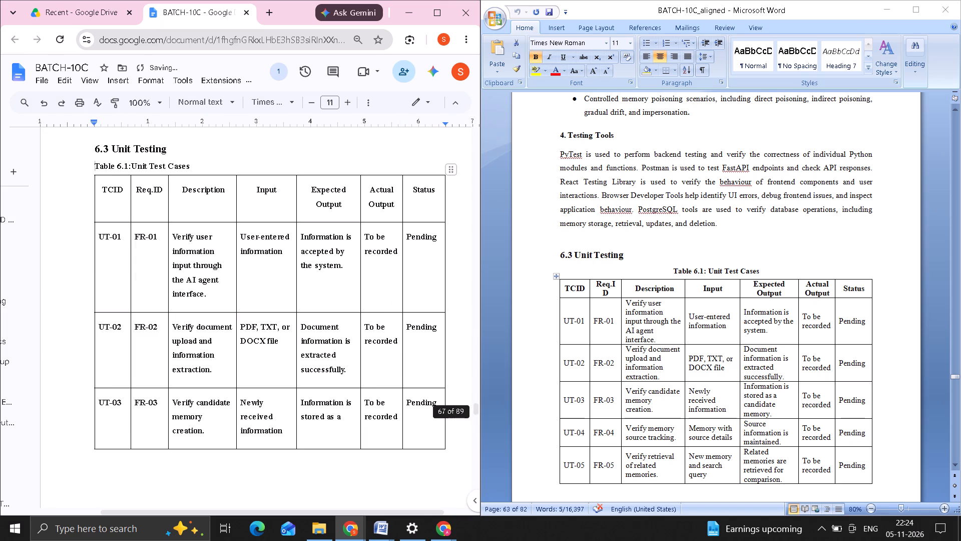
Undo the typed caption and both pasted unit test tables, back to an empty line under the 6.3 Unit Testing heading.
scroll(434, 242, up, 1)
scroll(434, 242, down, 10)
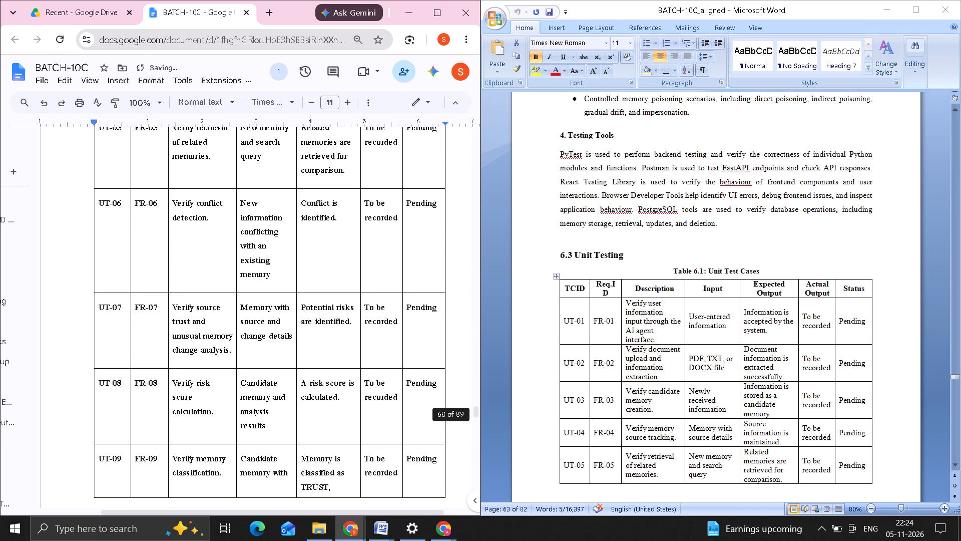
scroll(434, 242, down, 13)
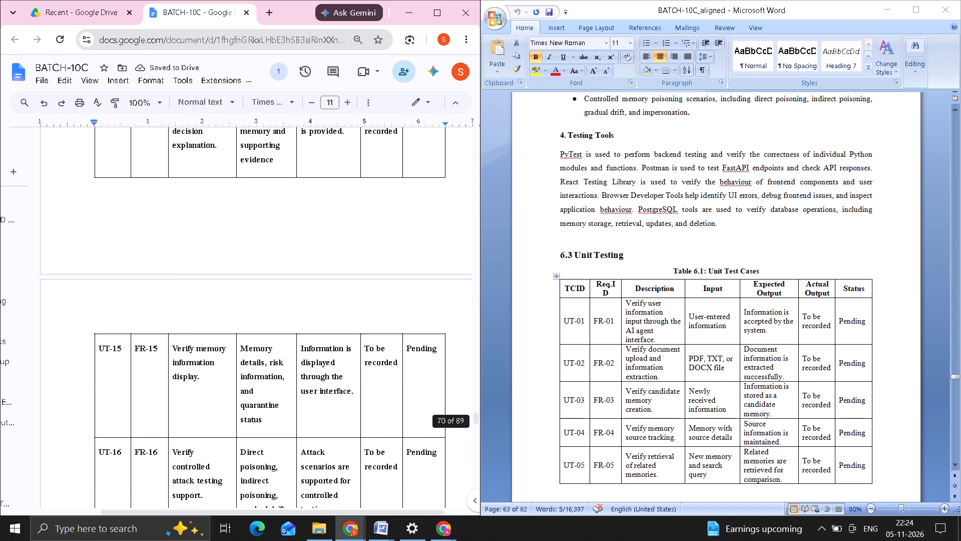
scroll(434, 242, down, 4)
key(ctrl+z)
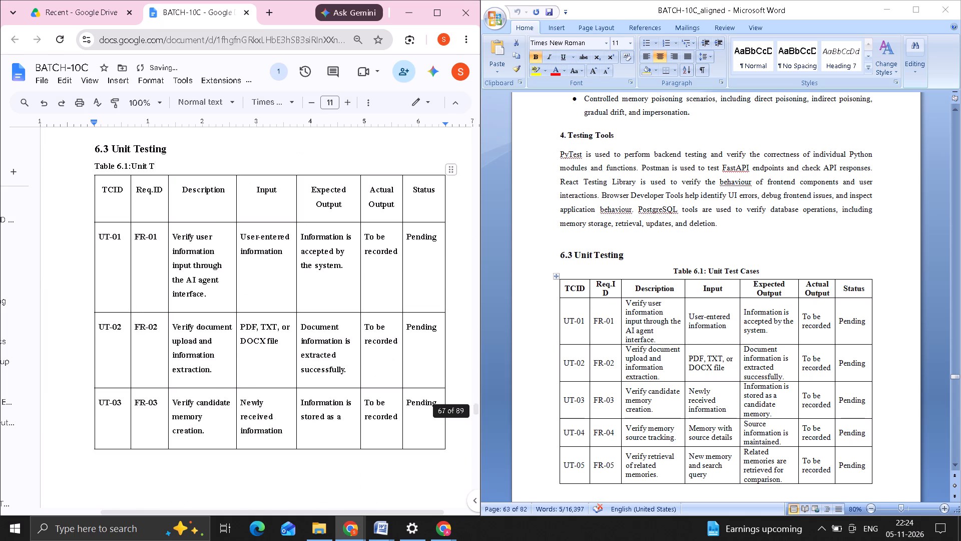
scroll(434, 242, down, 19)
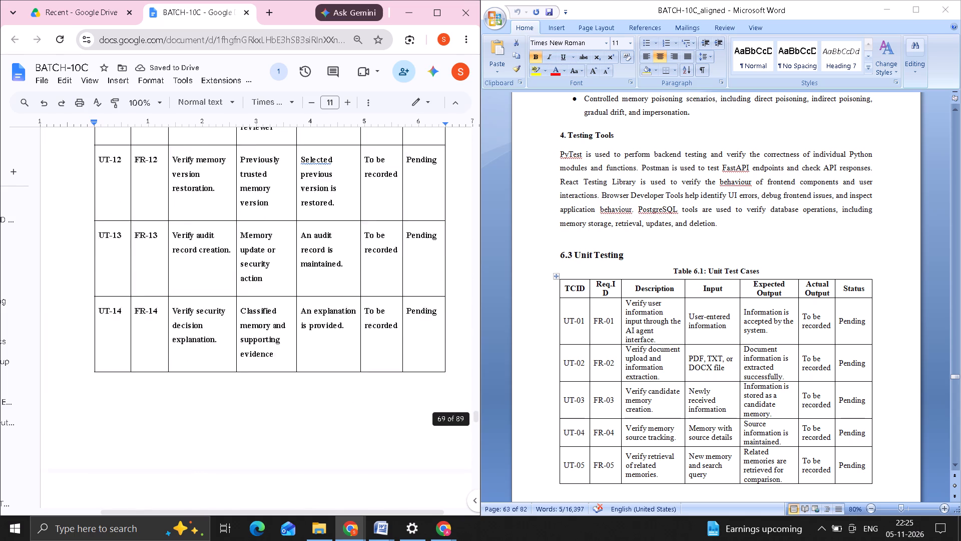
scroll(434, 242, down, 8)
key(ctrl+z)
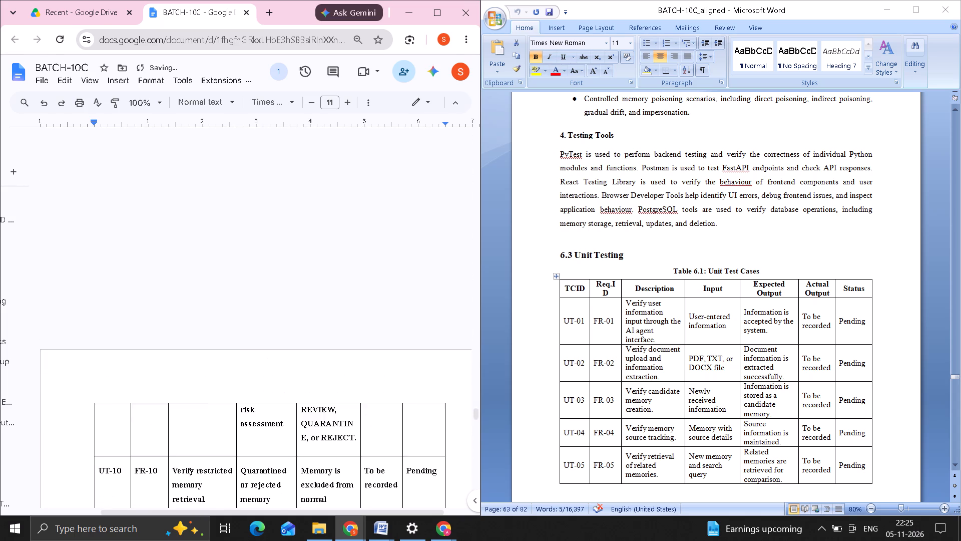
scroll(434, 242, down, 13)
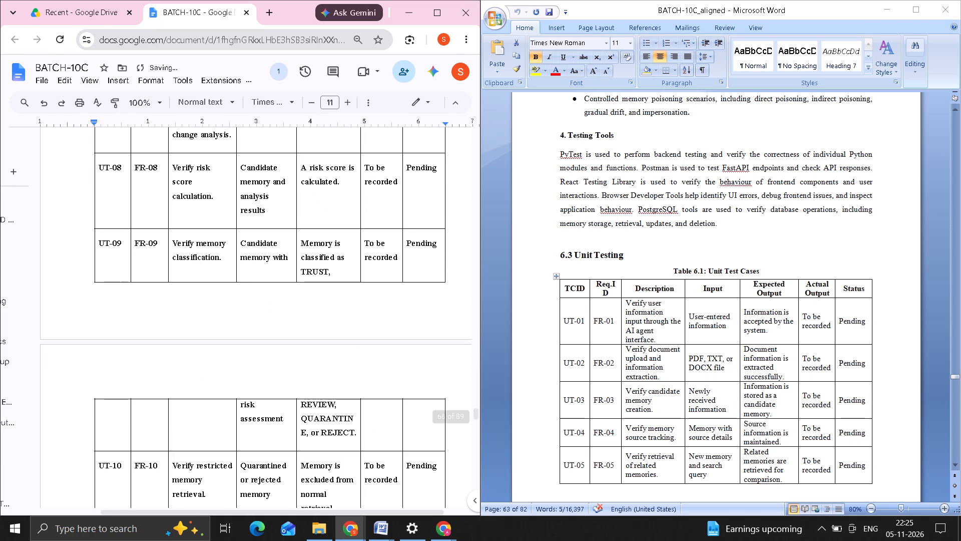
key(ctrl+z)
key(ctrl+z)
key(ctrl+z)
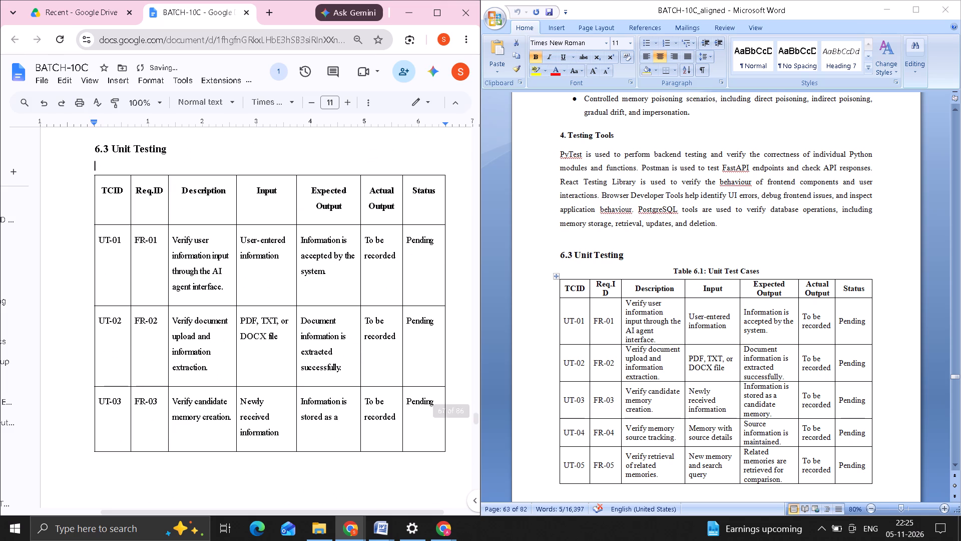
key(ctrl+z)
scroll(434, 242, down, 7)
scroll(434, 242, up, 8)
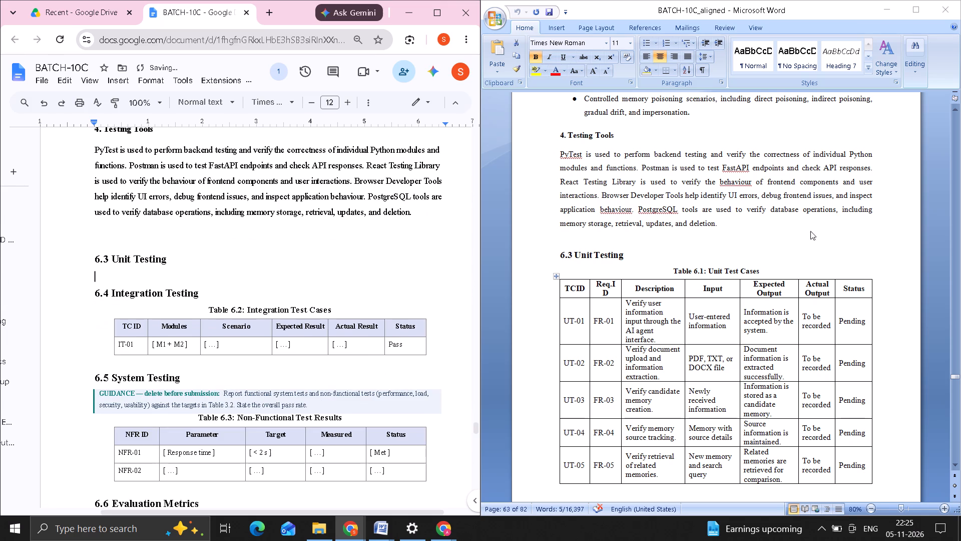
Copy the whole Table 6.1 unit test table from BATCH-10C_aligned in Word and paste it under the 6.3 Unit Testing heading in Google Docs.
click(557, 274)
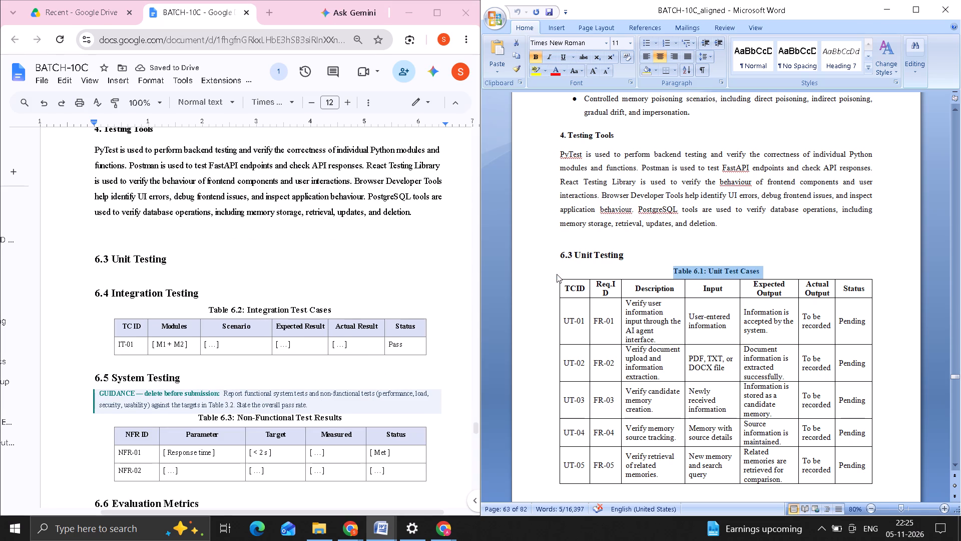
click(557, 274)
click(561, 285)
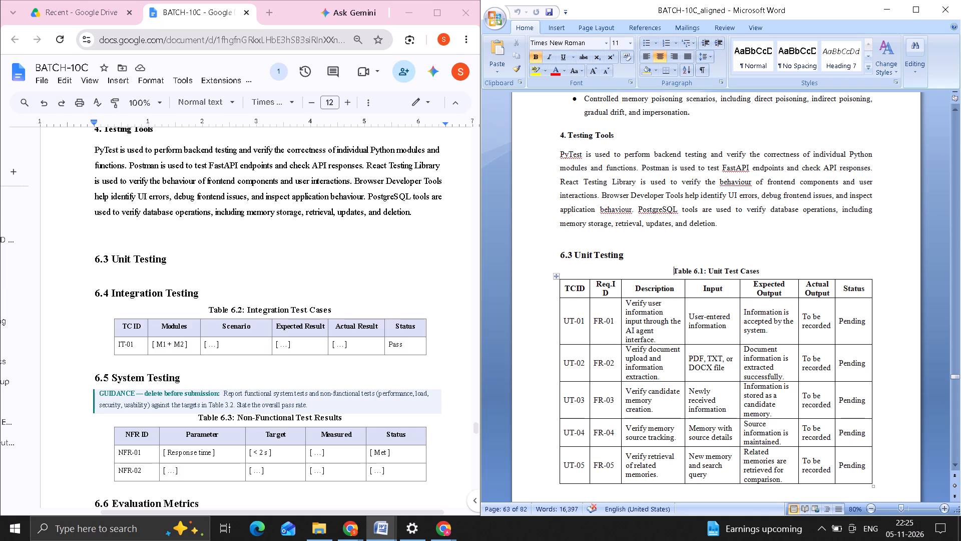
click(556, 276)
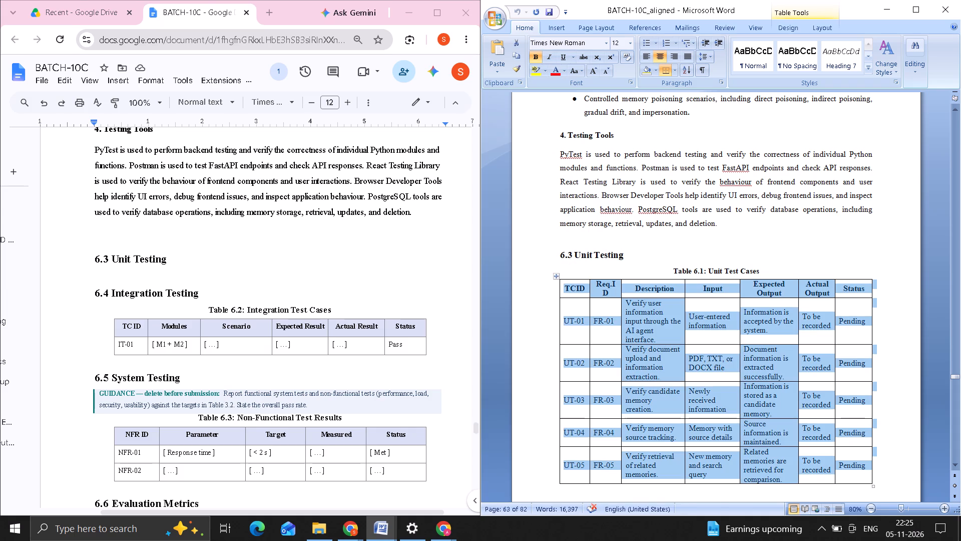
right_click(556, 276)
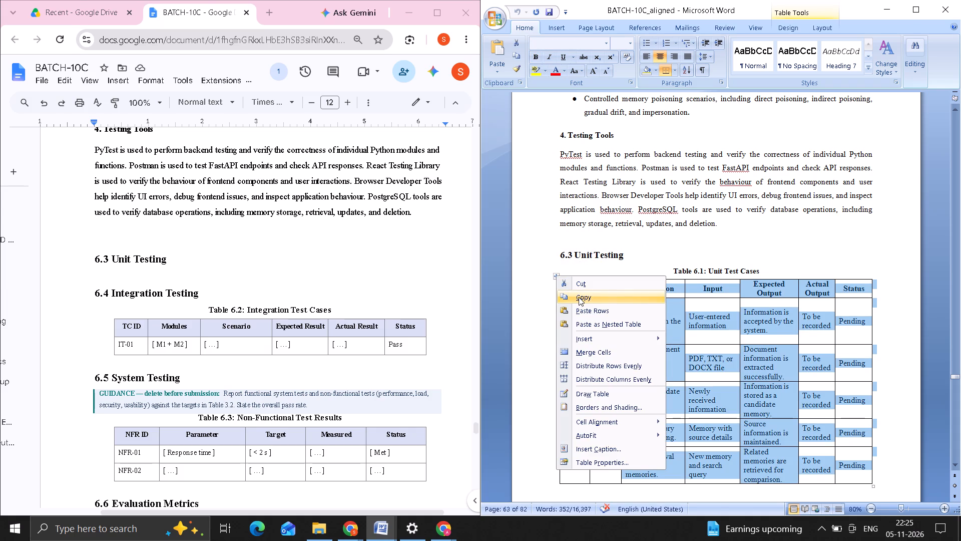
click(579, 297)
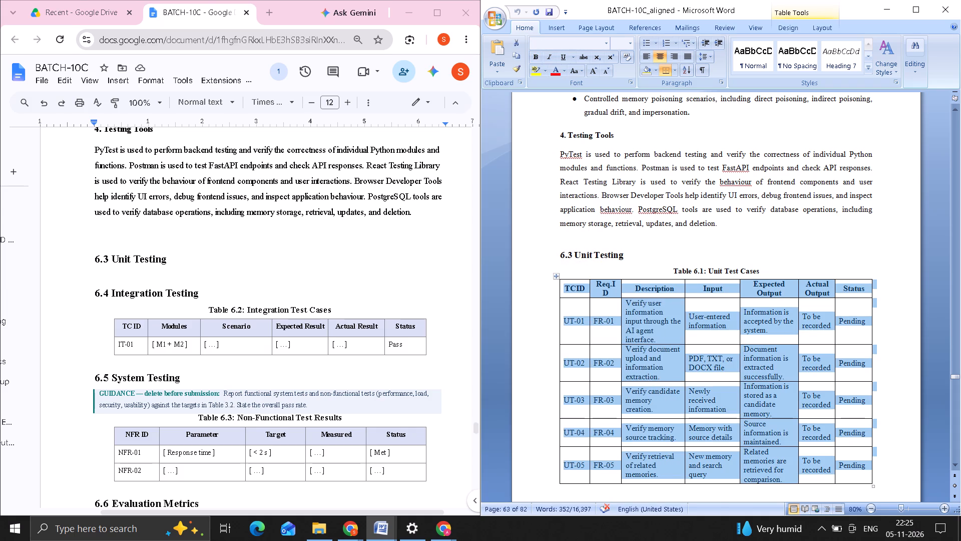
click(208, 268)
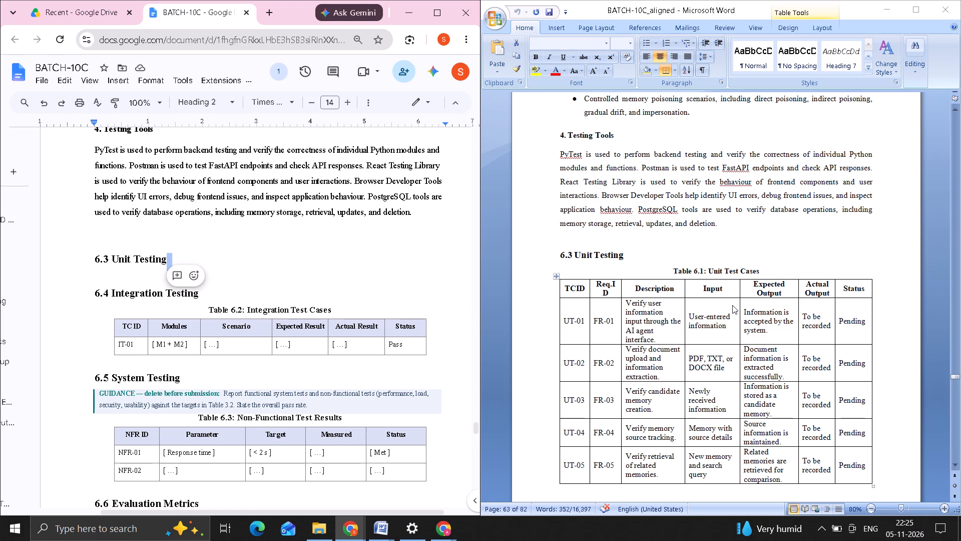
scroll(732, 305, down, 6)
click(243, 277)
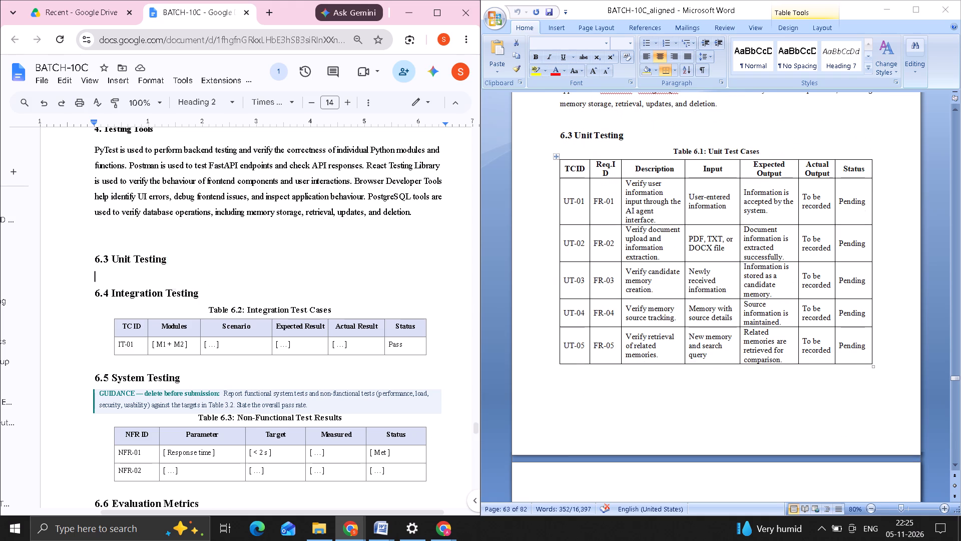
key(ctrl+v)
Review the pasted unit test table from its last row, above 6.4 Integration Testing, back to its header row.
scroll(243, 277, down, 3)
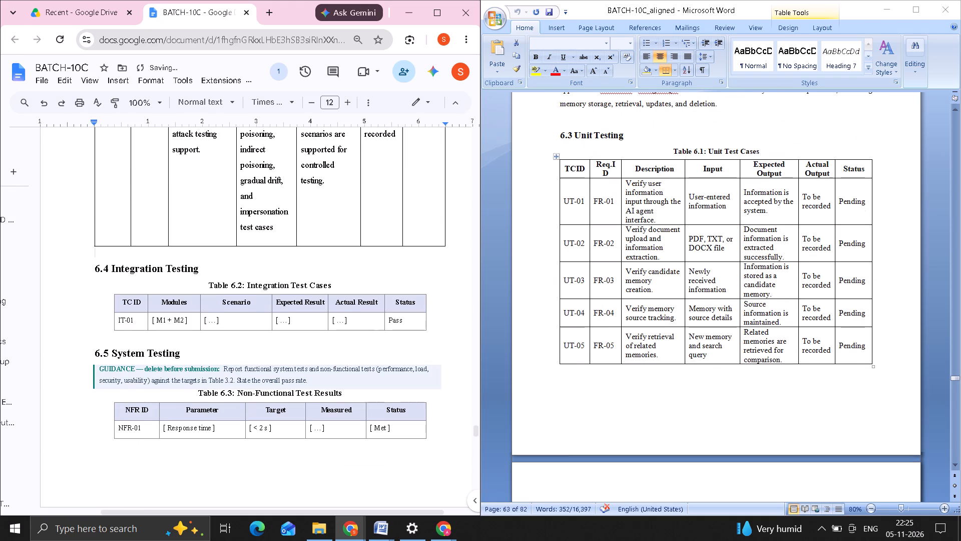
scroll(243, 277, down, 1)
scroll(243, 277, up, 7)
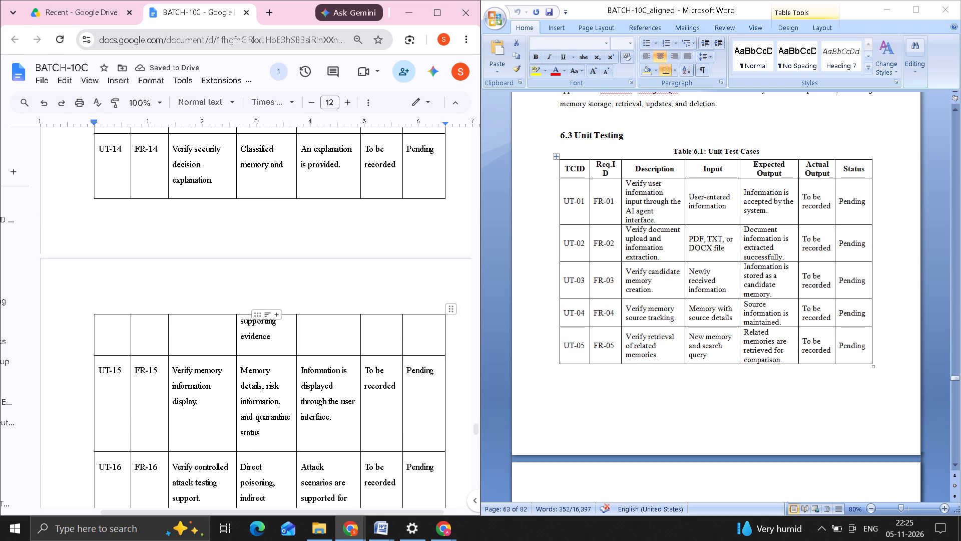
scroll(243, 277, down, 5)
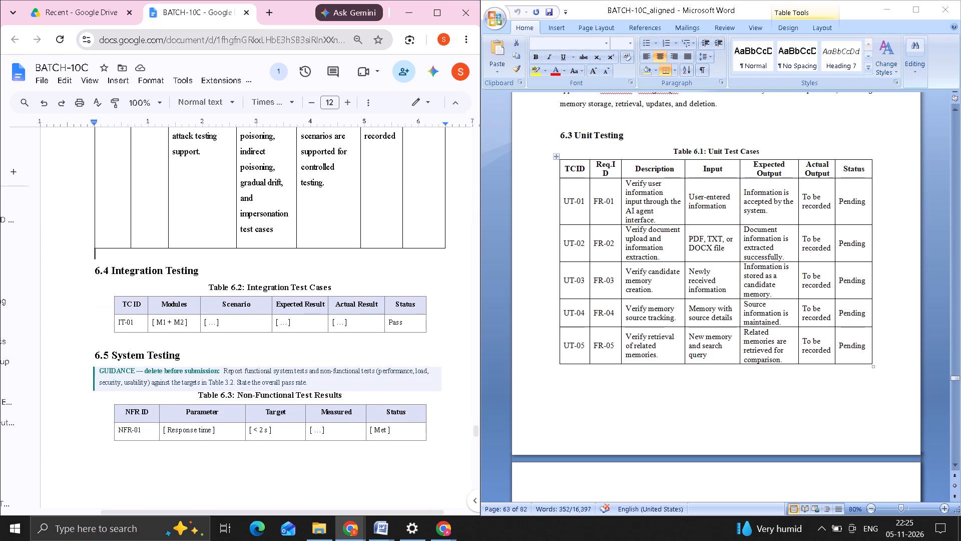
scroll(189, 286, up, 16)
scroll(189, 286, up, 6)
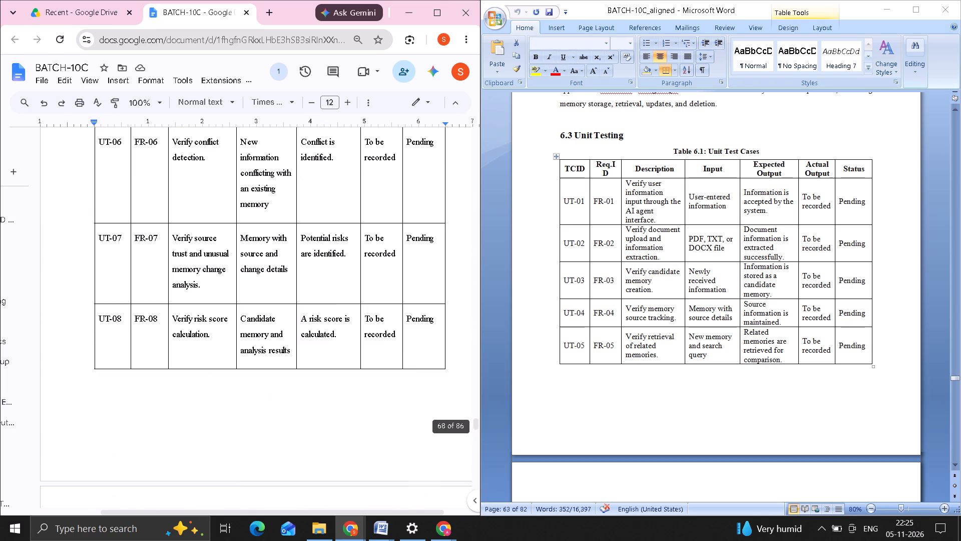
scroll(189, 286, up, 9)
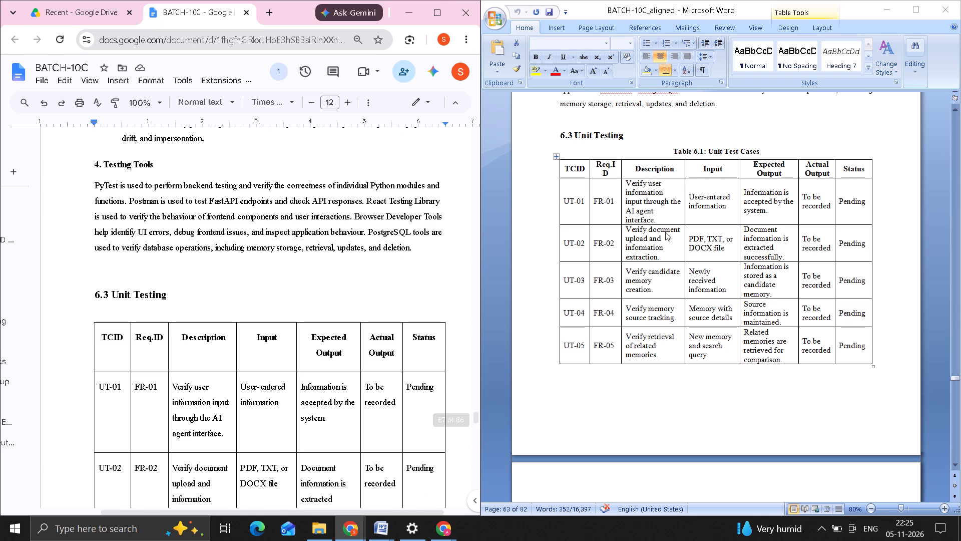
Enter the start of the caption, "Table 6.1:unit Test", indented with leading spaces on the empty line above the unit test table.
click(229, 312)
key(space)
key(space)
key(space)
key(space)
key(space)
key(space)
key(space)
key(space)
key(space)
key(space)
key(space)
key(space)
key(space)
key(space)
key(space)
key(space)
key(space)
key(space)
key(space)
key(space)
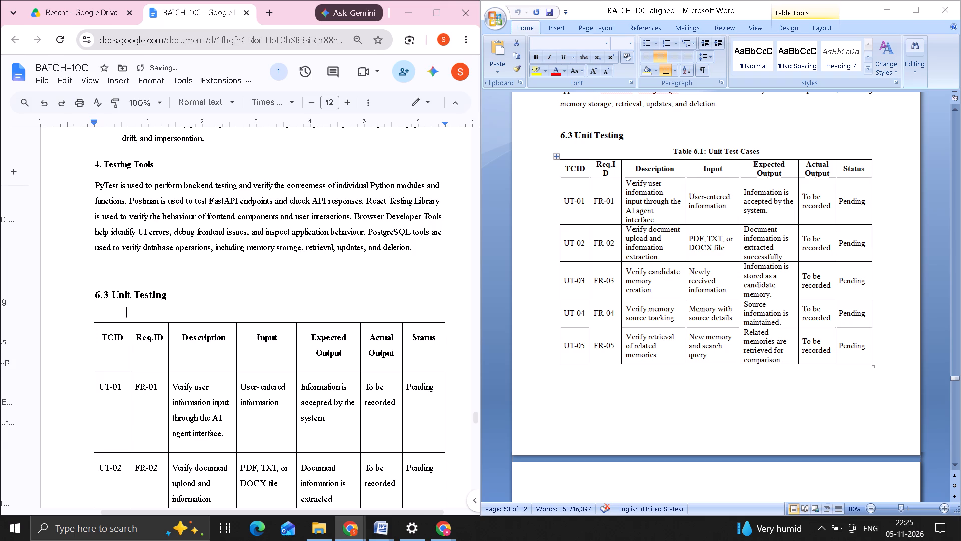
key(space)
key(space)
key(space)
key(space)
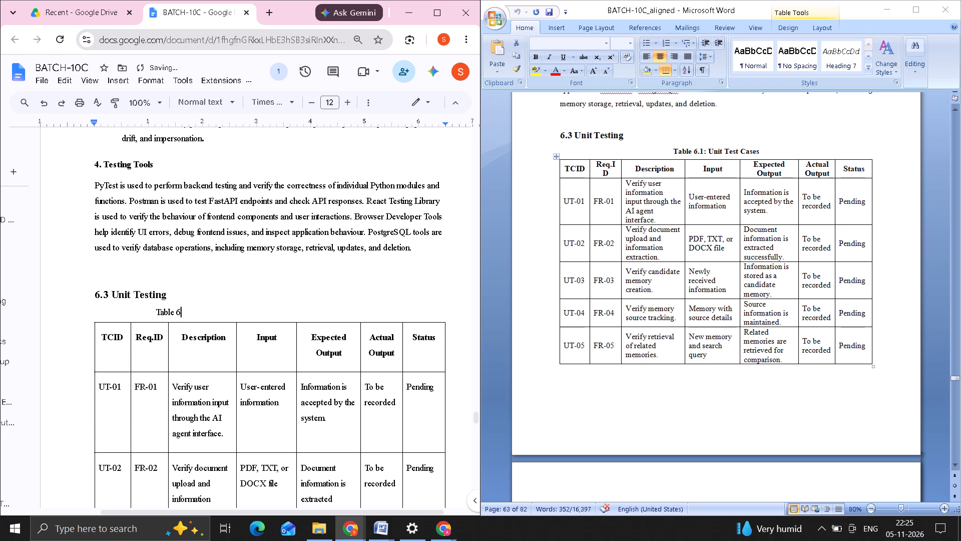
text(.1)
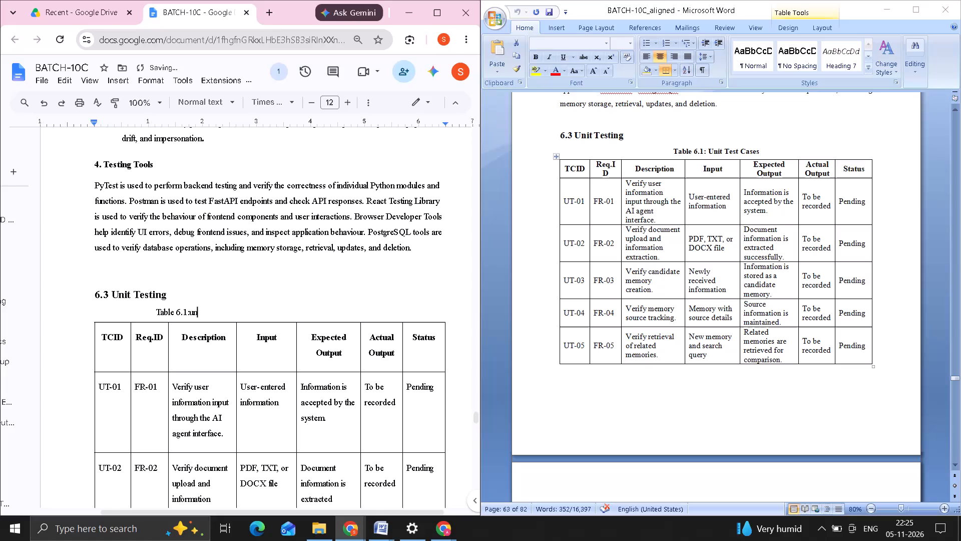
text(est)
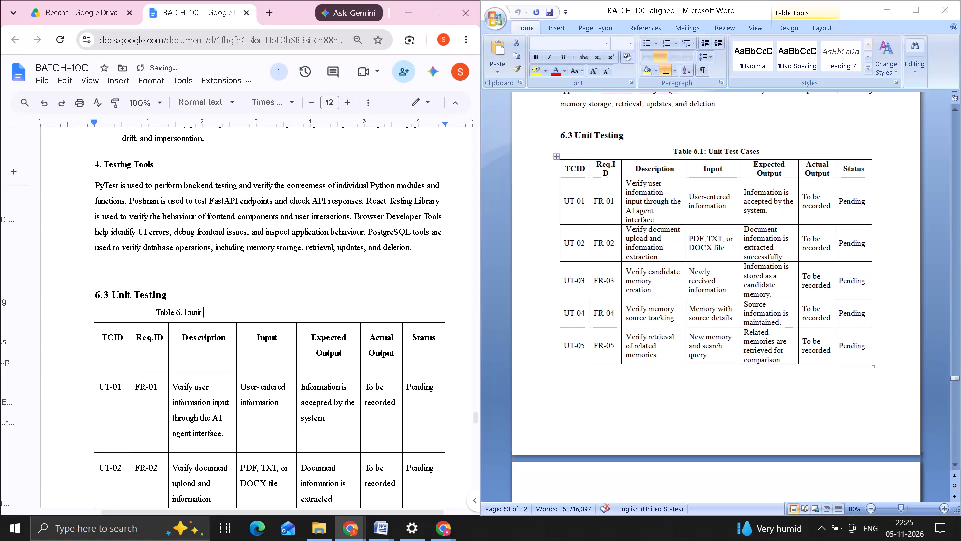
key(space)
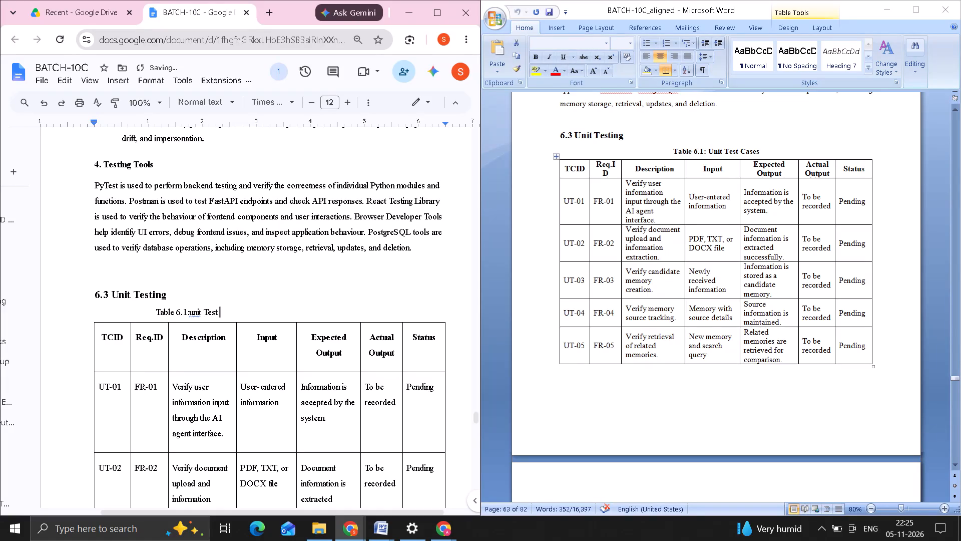
Correct and complete the caption above the unit test table to read "Table 6.1 Unit Test Cases".
click(193, 311)
key(bracketright)
key(BackSpace)
key(BackSpace)
key(BackSpace)
key(space)
click(242, 310)
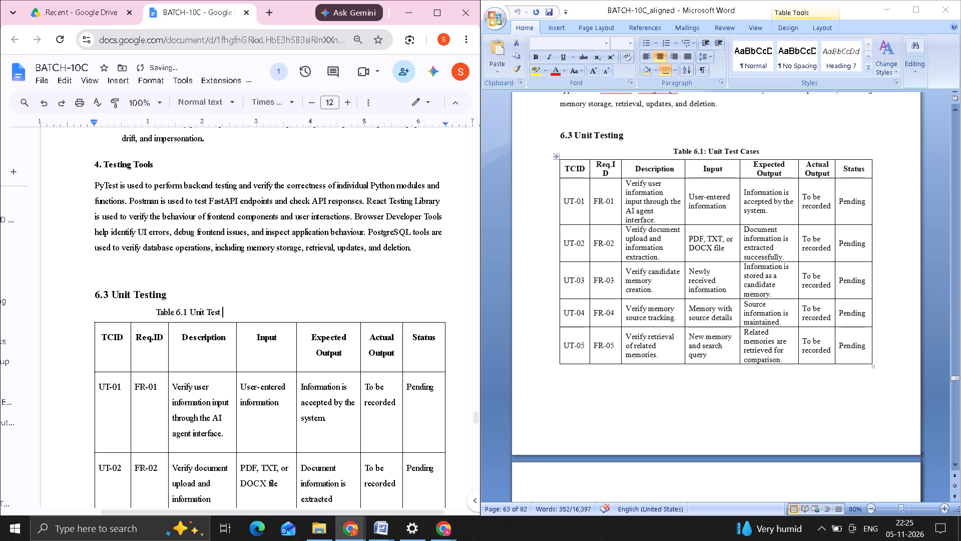
key(space)
key(BackSpace)
key(BackSpace)
Add more leading spaces before the Table 6.1 caption to shift it toward the middle of the table.
click(156, 310)
key(space)
key(space)
key(space)
key(space)
key(space)
key(space)
key(space)
key(space)
key(space)
key(space)
key(space)
key(space)
key(space)
key(space)
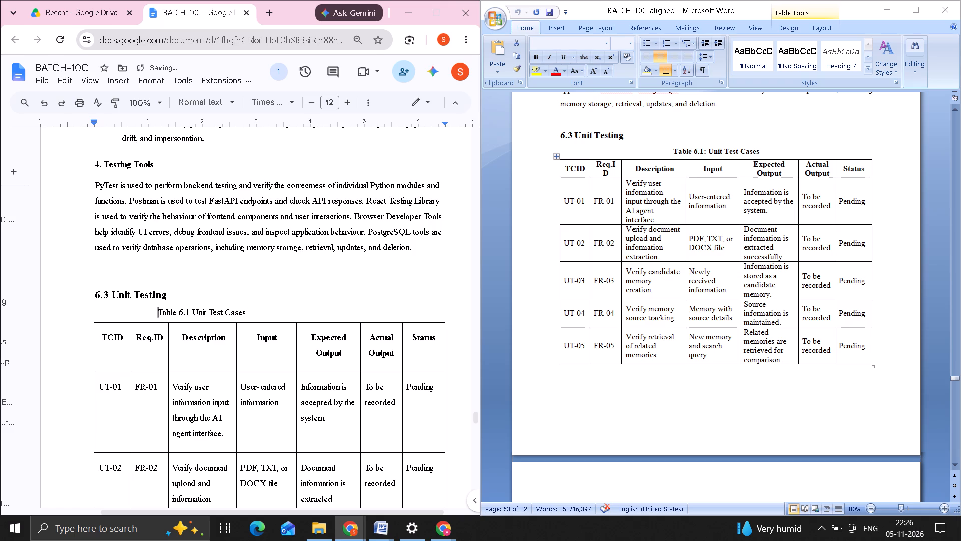
key(space)
key(space)
key(space)
key(space)
Replace the space after "6.1" in the caption with a colon, giving "Table 6.1:Unit Test Cases".
click(229, 312)
key(BackSpace)
key(shift+colon)
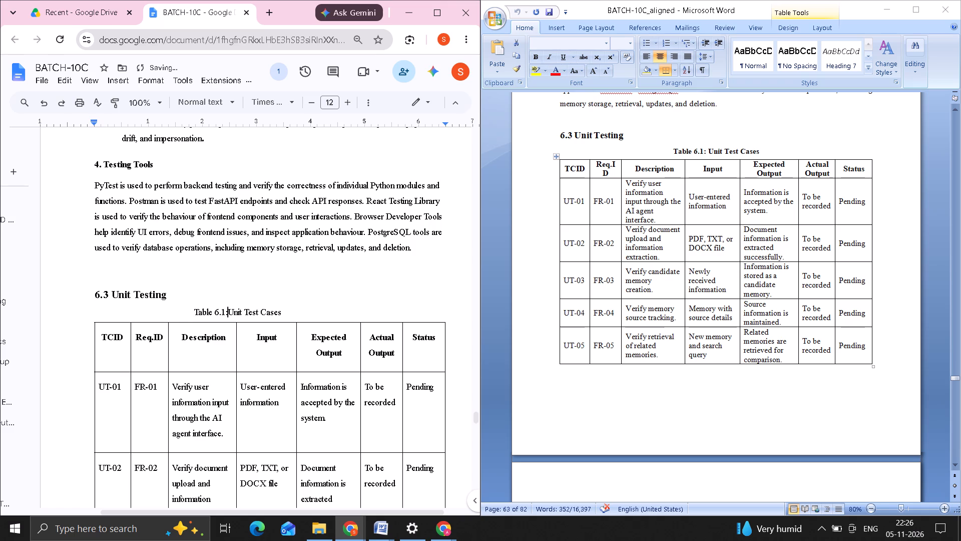
Cut the placeholder integration test table below the Table 6.2 caption in section 6.4, leaving an empty line in its place.
scroll(233, 337, down, 20)
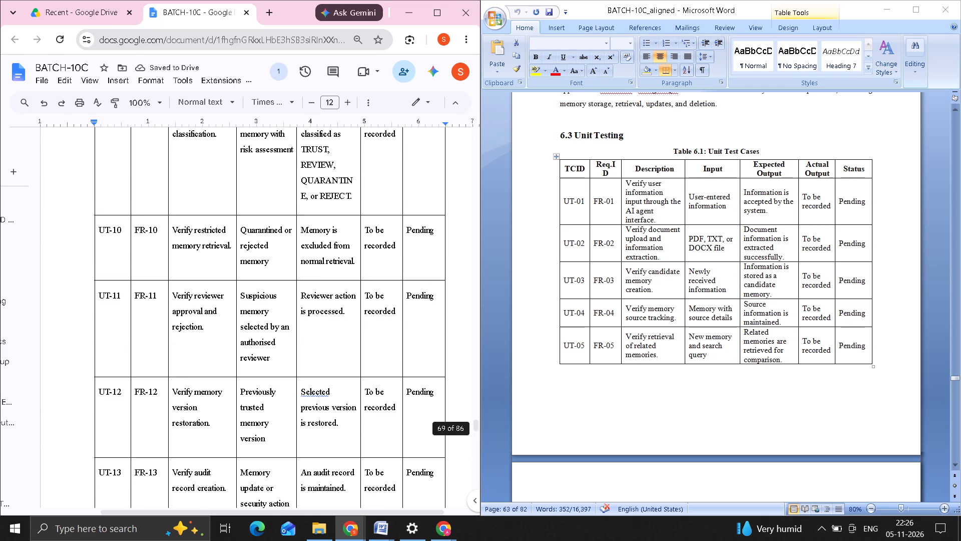
scroll(233, 337, down, 15)
scroll(233, 337, up, 4)
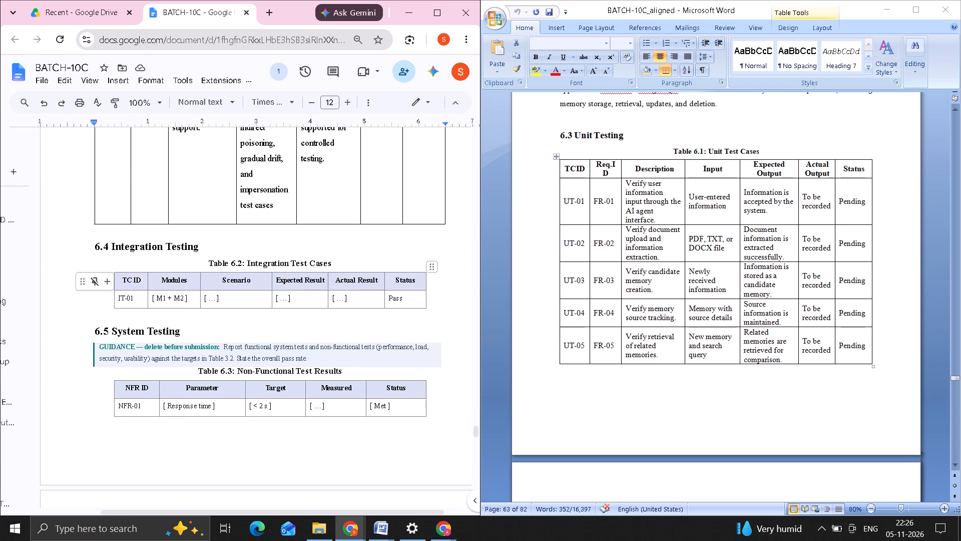
drag(118, 275, 335, 301)
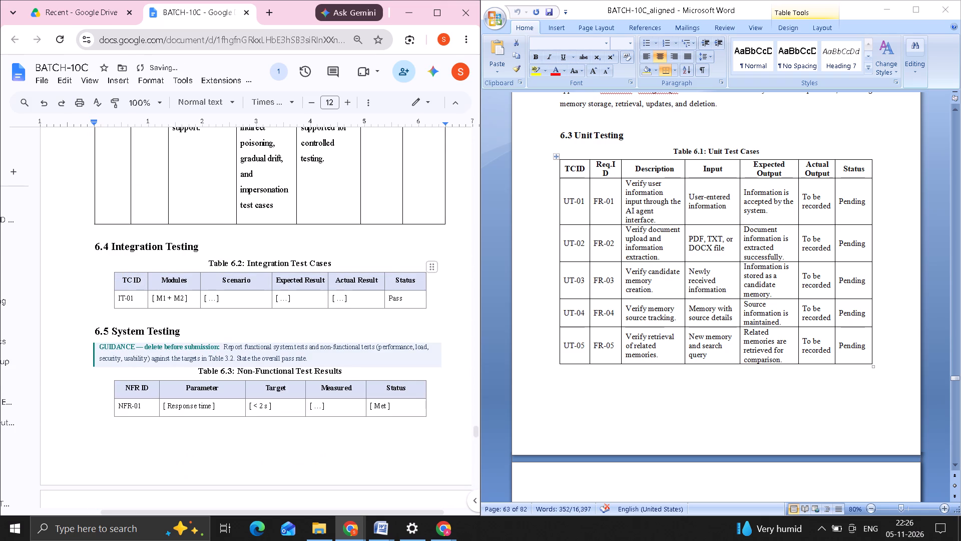
click(335, 301)
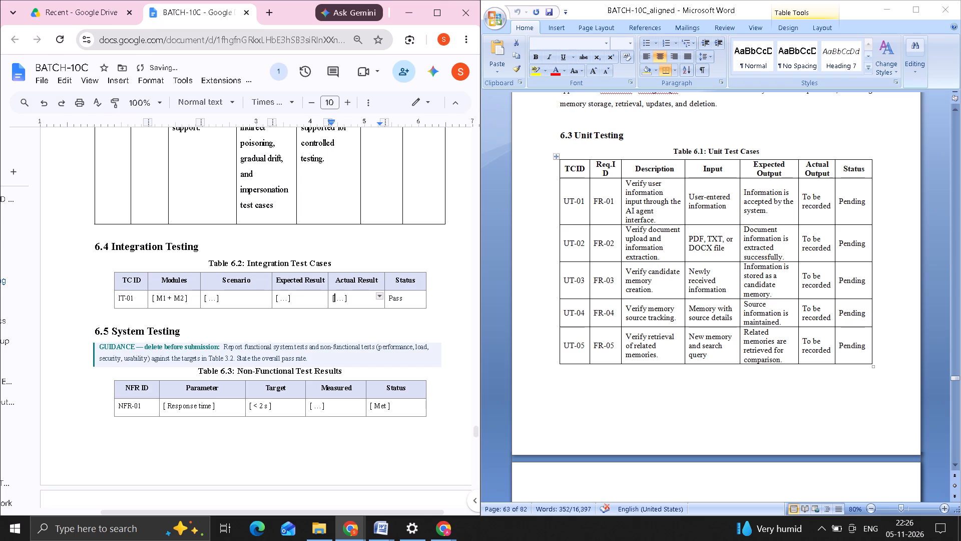
drag(412, 300, 117, 276)
key(ctrl+x)
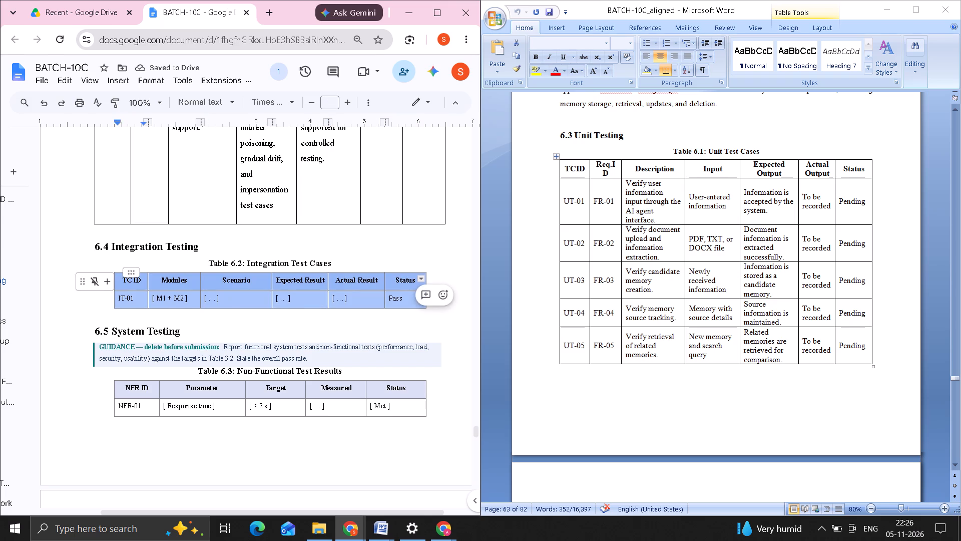
key(Return)
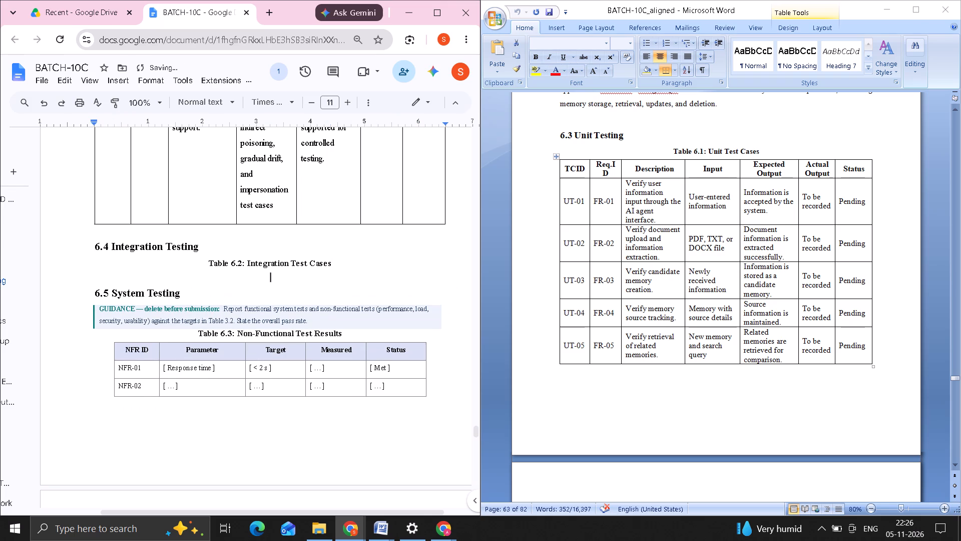
Copy the entire Table 6.2 Integration Test Cases table from section 6.4 of BATCH-10C_aligned in Word.
scroll(743, 230, down, 20)
scroll(743, 230, down, 8)
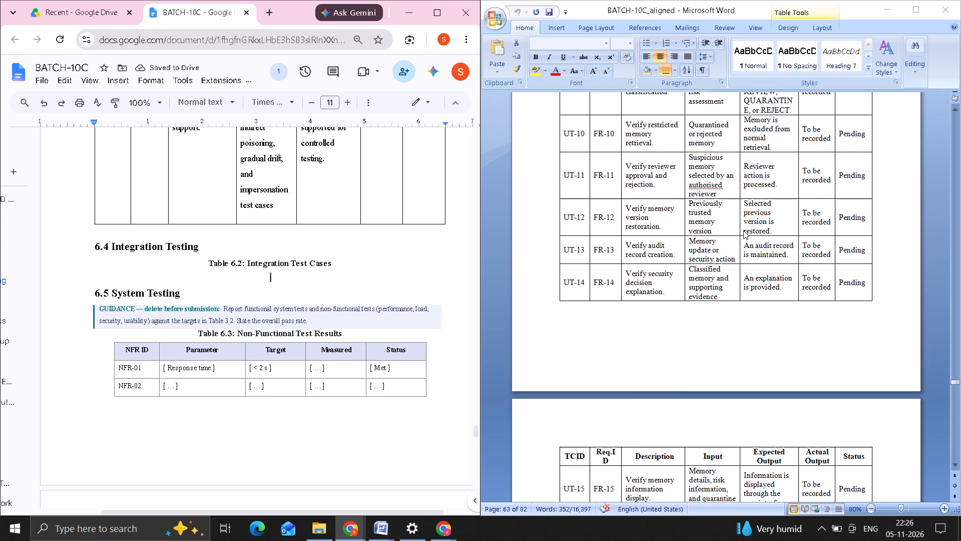
scroll(743, 230, down, 17)
scroll(743, 230, up, 3)
scroll(743, 230, down, 1)
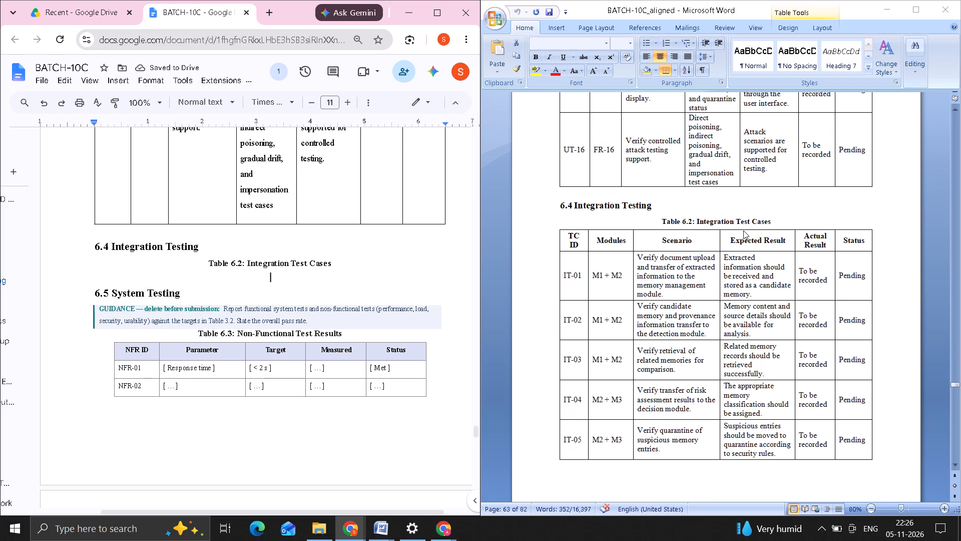
click(560, 232)
click(554, 239)
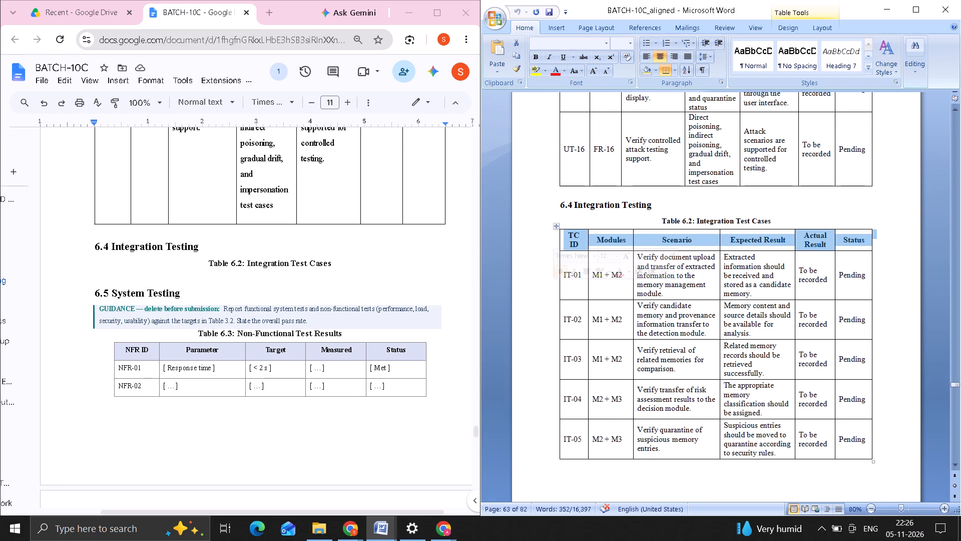
click(557, 223)
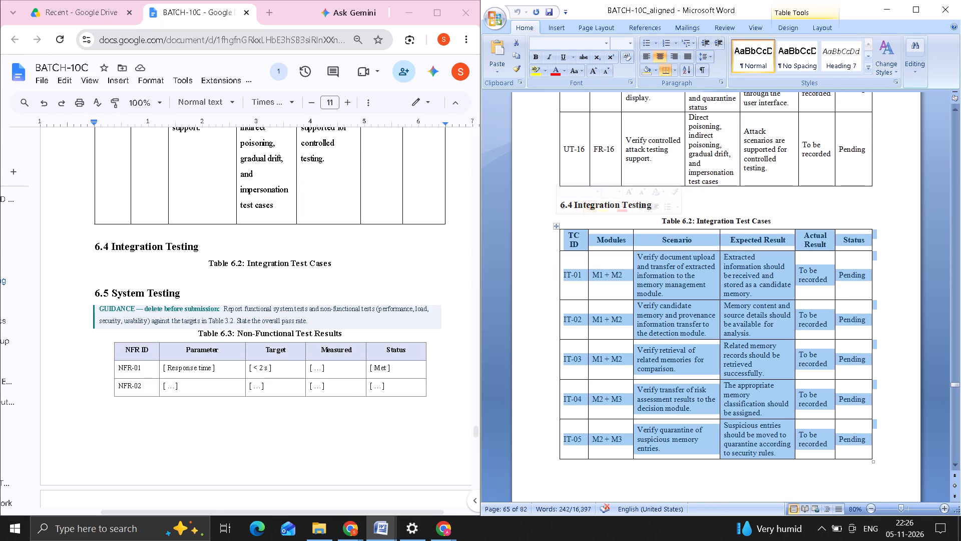
right_click(557, 223)
click(584, 247)
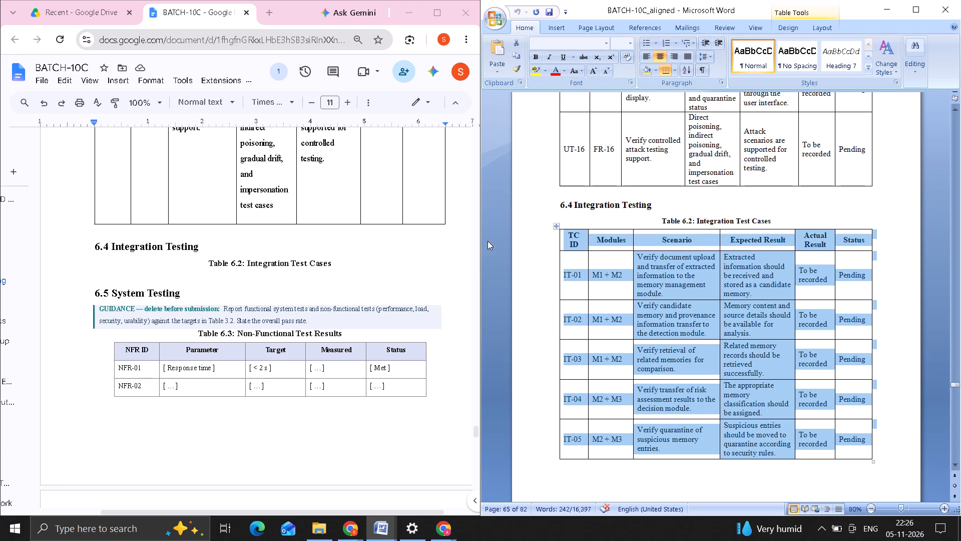
Back in the BATCH-10C Google Doc, add two more empty lines directly below the Table 6.2 caption.
click(168, 275)
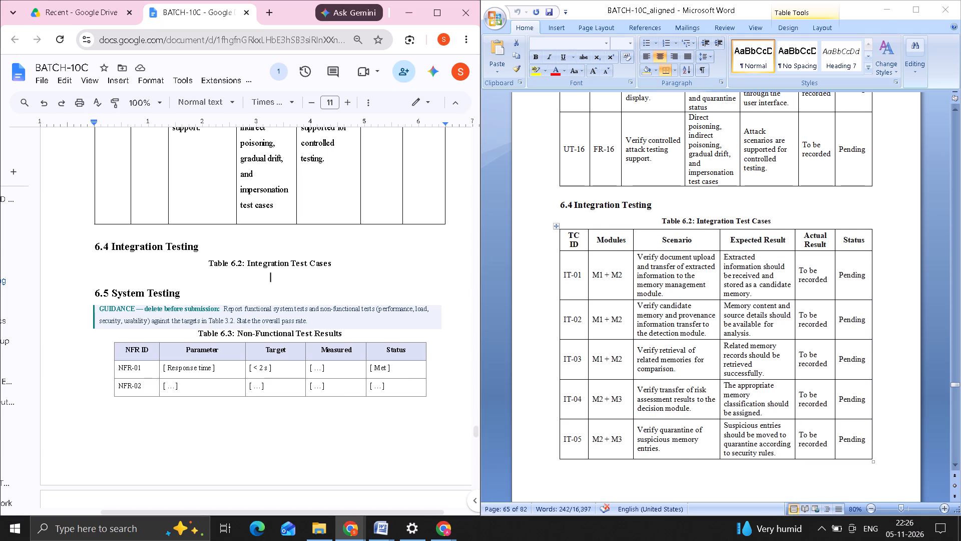
key(Left)
key(Left)
key(Left)
key(Right)
key(Right)
key(Return)
key(Left)
key(Left)
key(Left)
key(Left)
key(Left)
key(Left)
key(Left)
key(Left)
key(Left)
key(Left)
key(Left)
key(Left)
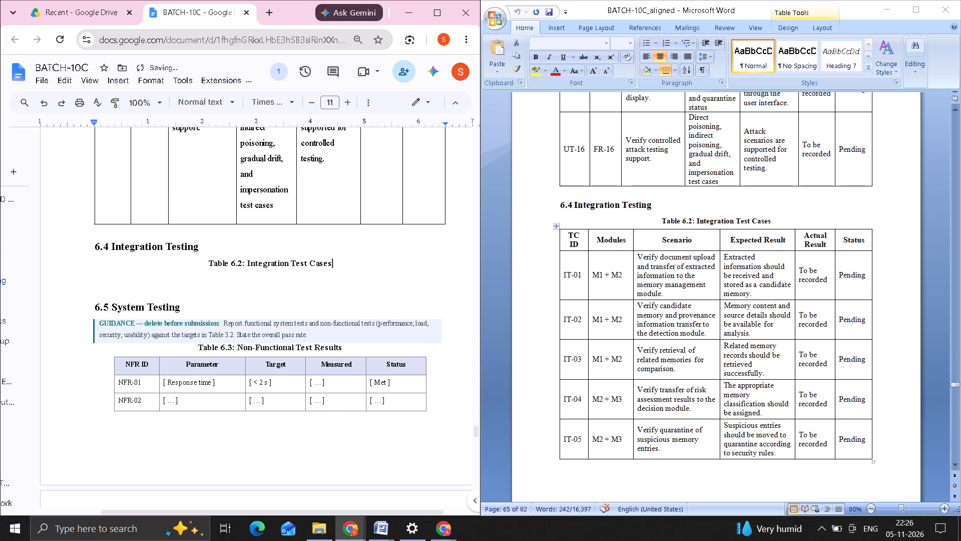
key(Right)
key(Right)
key(Right)
key(Right)
key(Right)
key(Right)
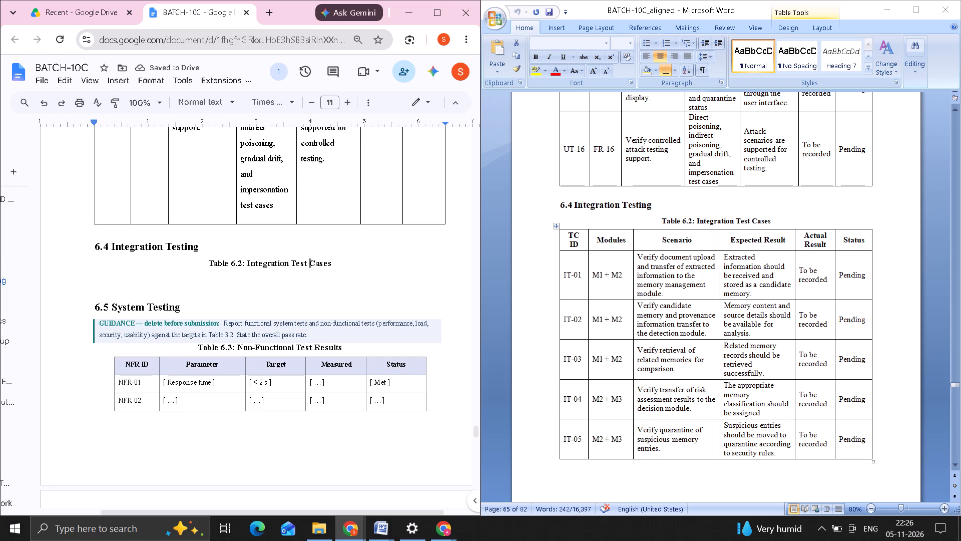
key(Right)
key(Right)
key(Right)
key(Right)
key(Right)
key(Return)
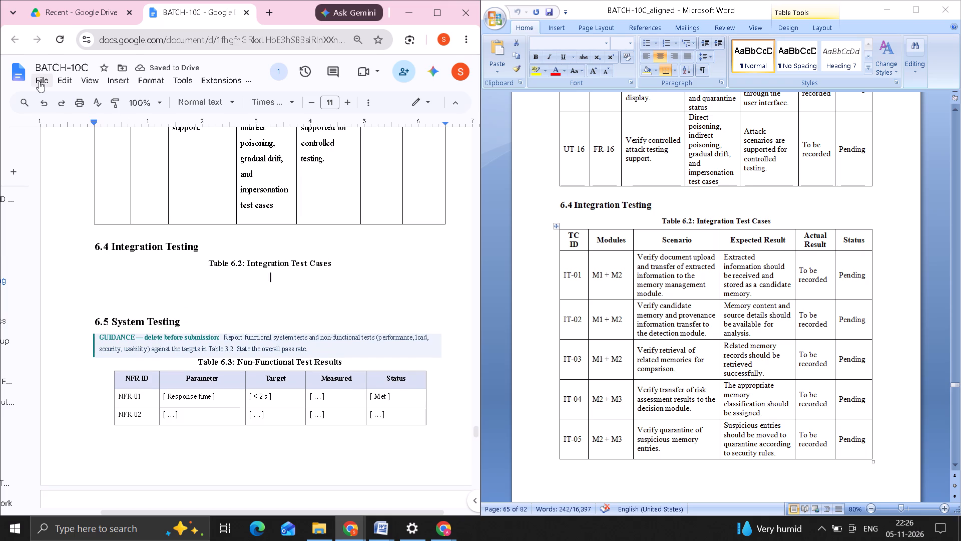
Maximize the report window and set the empty line below the Table 6.2 caption to justified alignment.
click(435, 10)
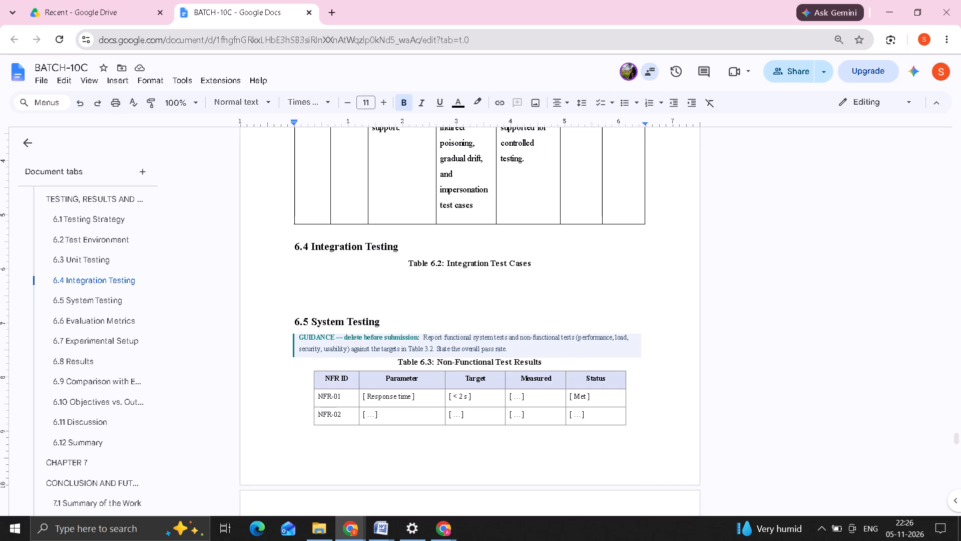
click(672, 104)
drag(311, 276, 498, 293)
click(498, 293)
click(83, 83)
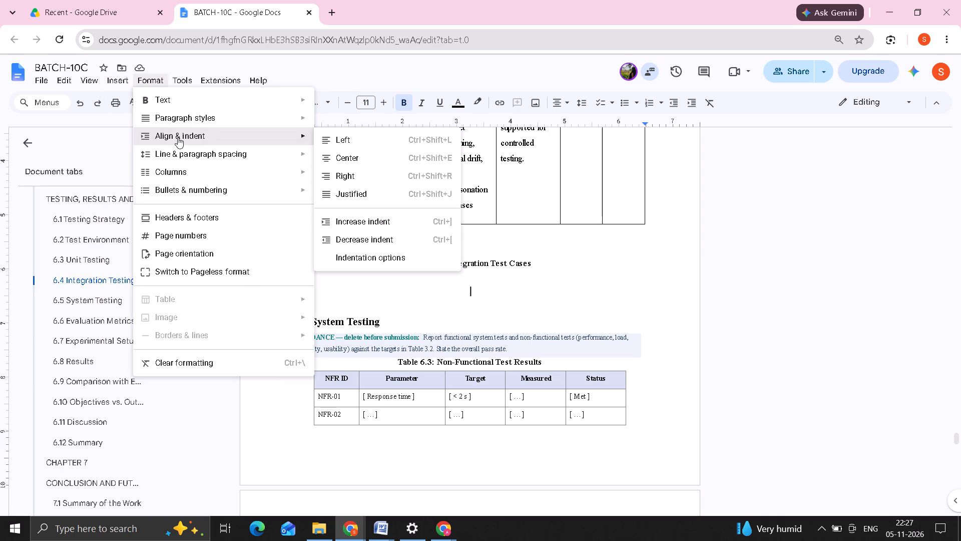
click(340, 195)
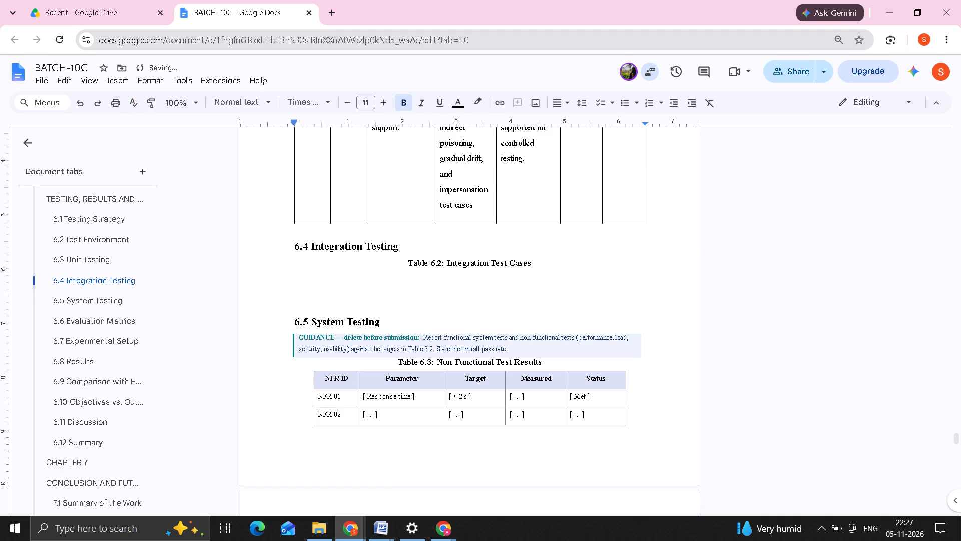
Paste the copied integration test table on the justified empty line below the Table 6.2 caption.
key(ctrl+v)
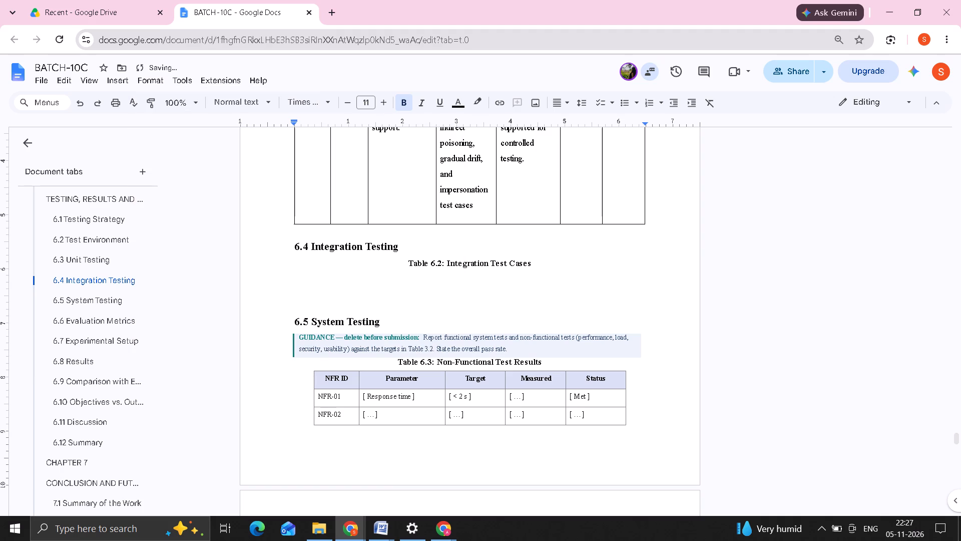
click(363, 300)
Remove bold from the TC ID through Actual Result columns of the integration test table, from the header row to IT-09.
scroll(363, 300, up, 2)
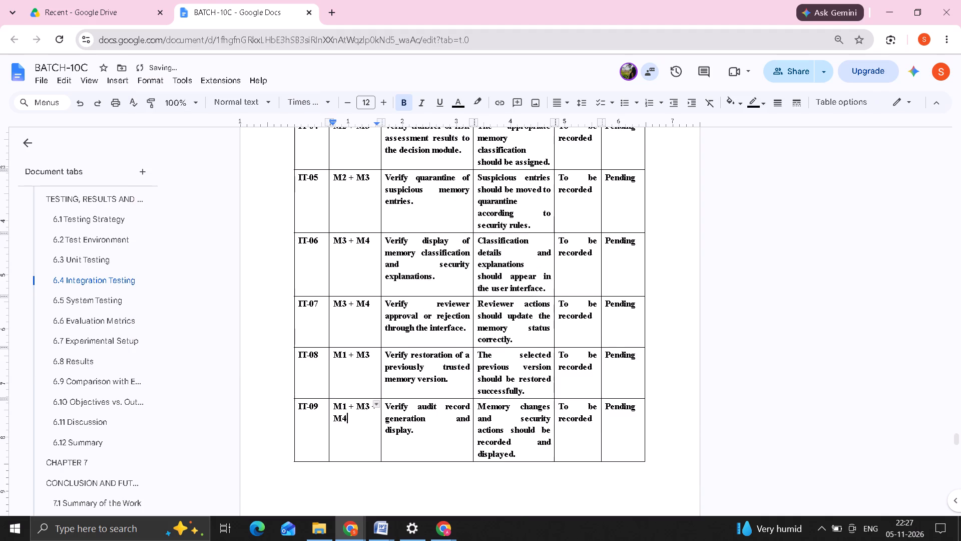
scroll(363, 300, up, 7)
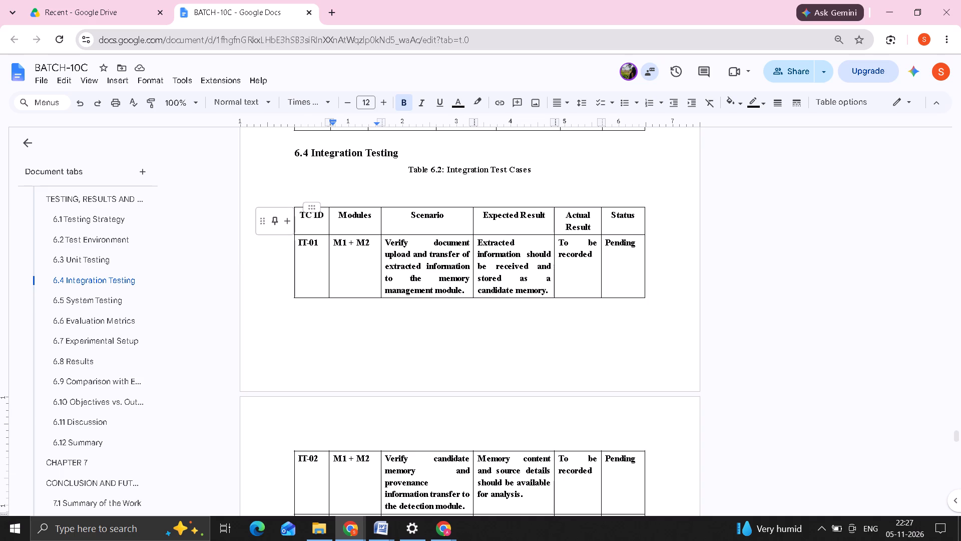
drag(301, 213, 580, 527)
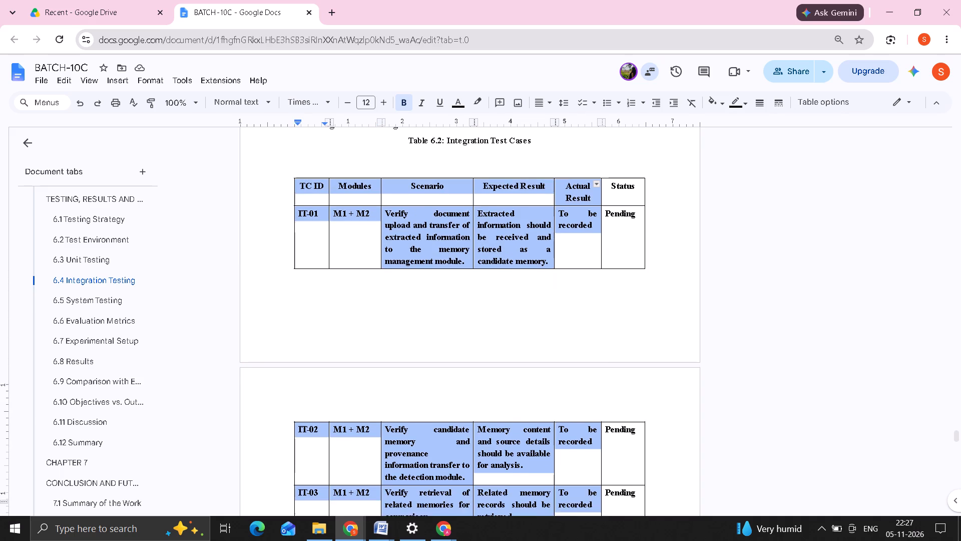
drag(580, 527, 543, 283)
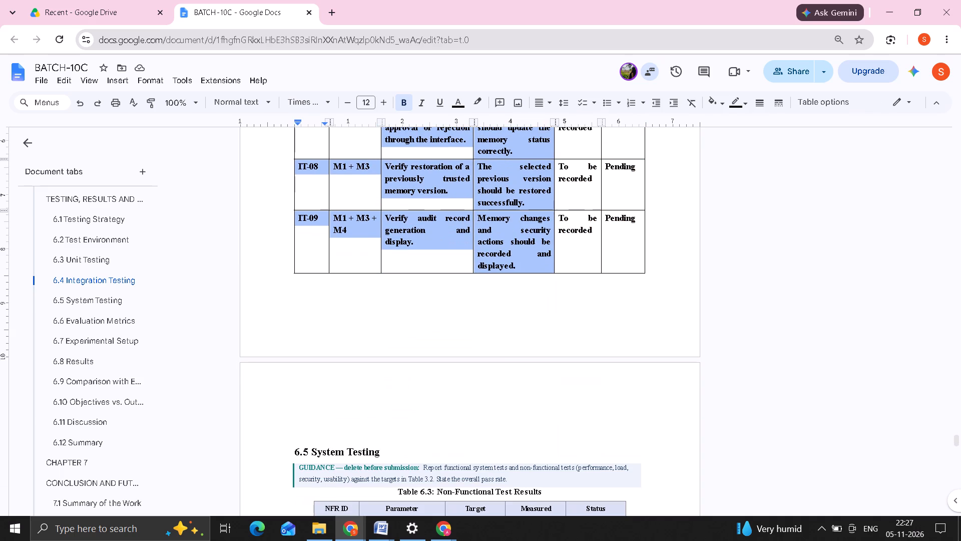
drag(543, 283, 580, 276)
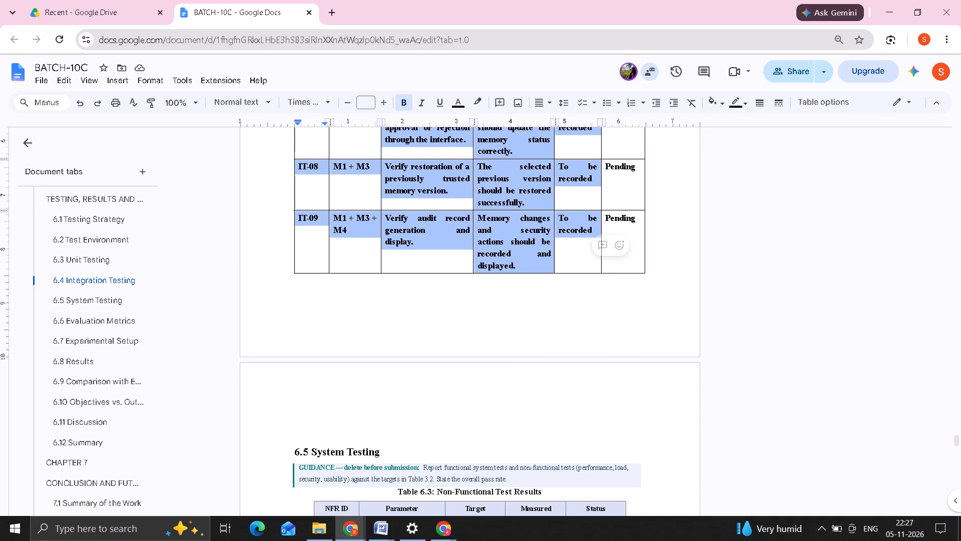
key(ctrl+b)
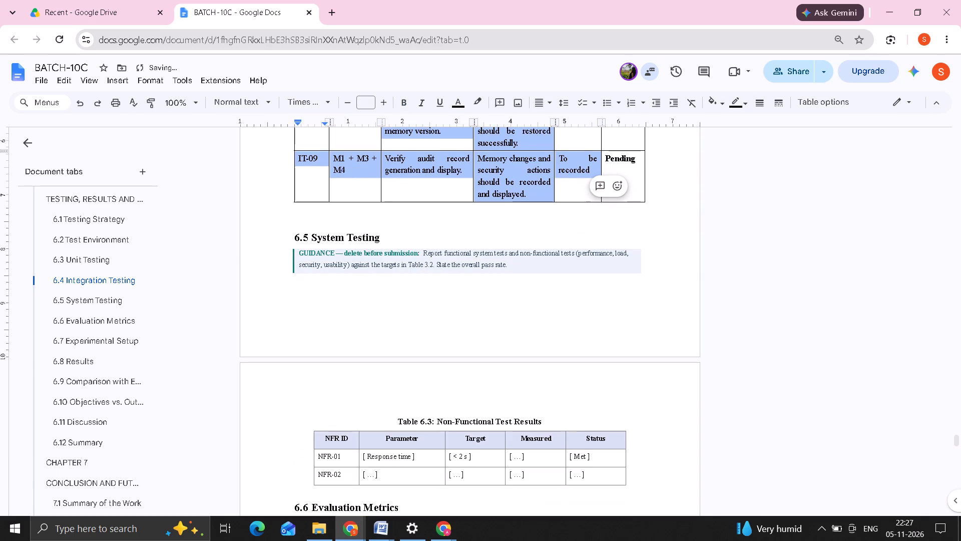
Remove bold from the Pending entries in the Status column of the integration test table, IT-01 to IT-09.
scroll(555, 236, up, 2)
click(642, 299)
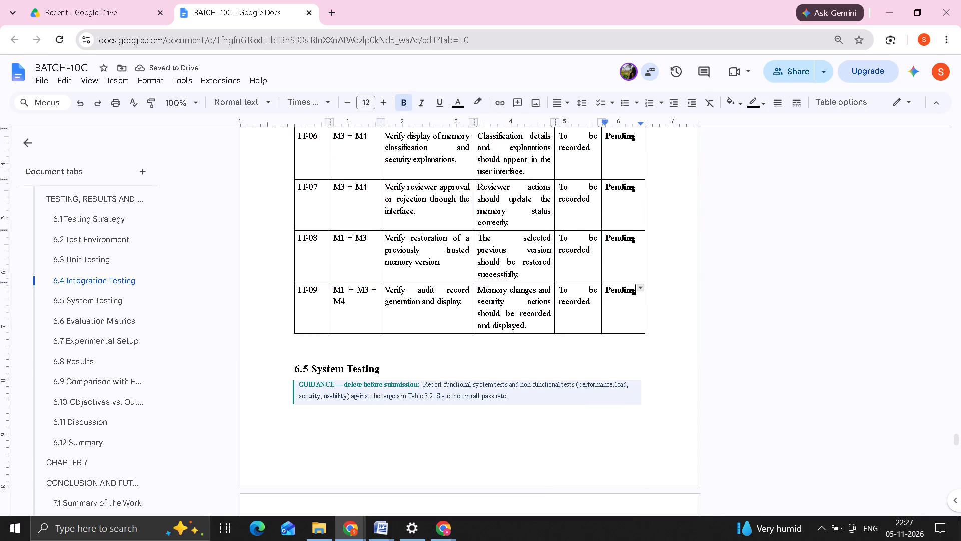
drag(642, 299, 600, 124)
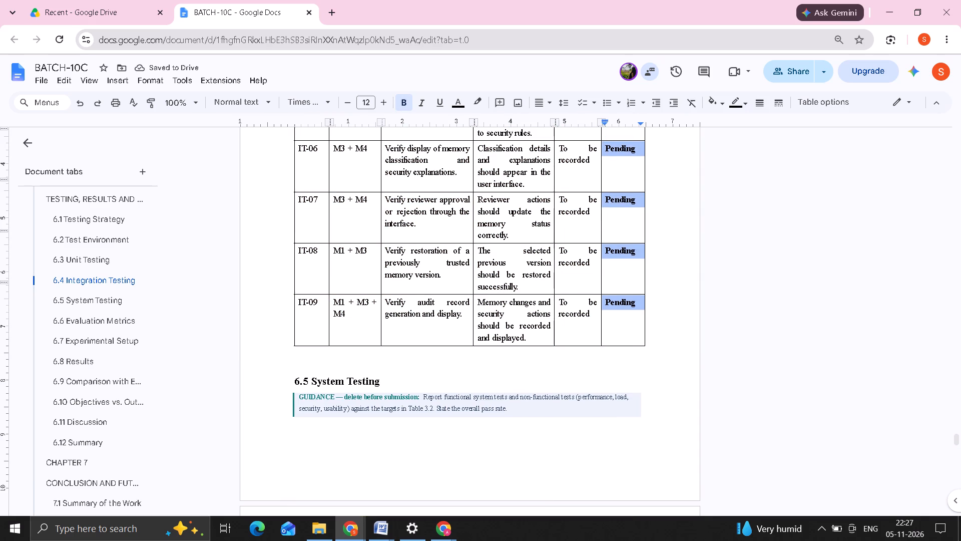
drag(600, 124, 609, 213)
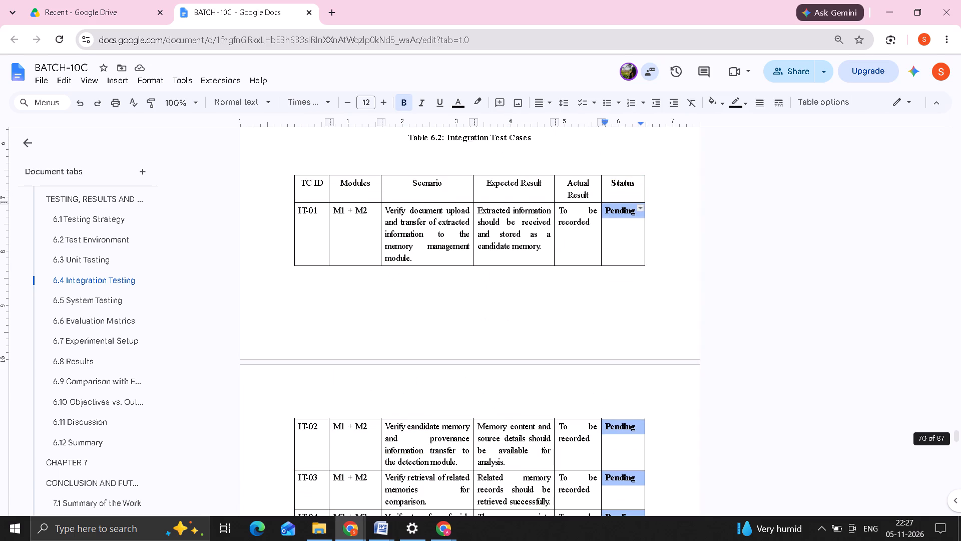
key(ctrl+b)
click(617, 362)
Delete the placeholder non-functional test table below the Table 6.3 caption in section 6.5.
scroll(617, 362, down, 4)
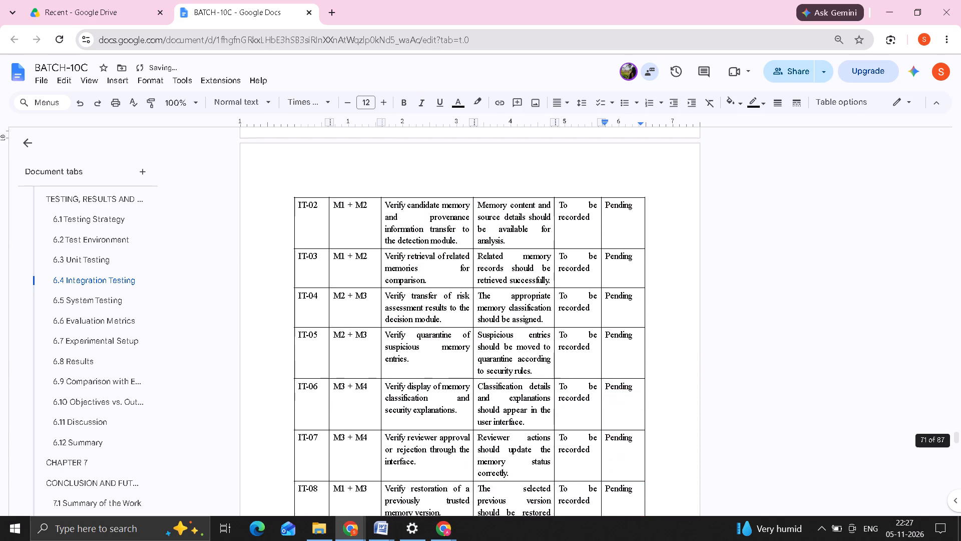
scroll(617, 362, down, 8)
scroll(617, 362, up, 3)
scroll(617, 362, down, 1)
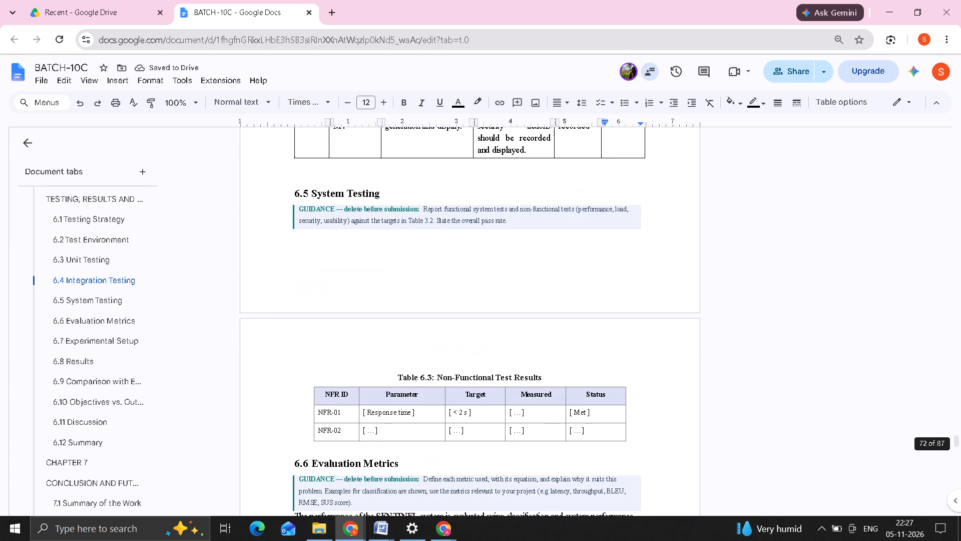
click(642, 434)
drag(642, 434, 295, 378)
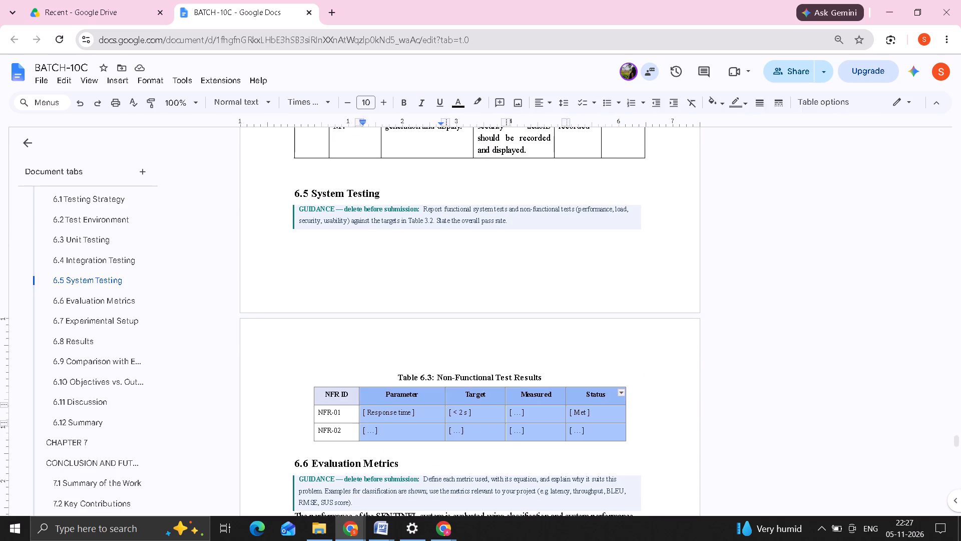
drag(295, 378, 299, 396)
key(BackSpace)
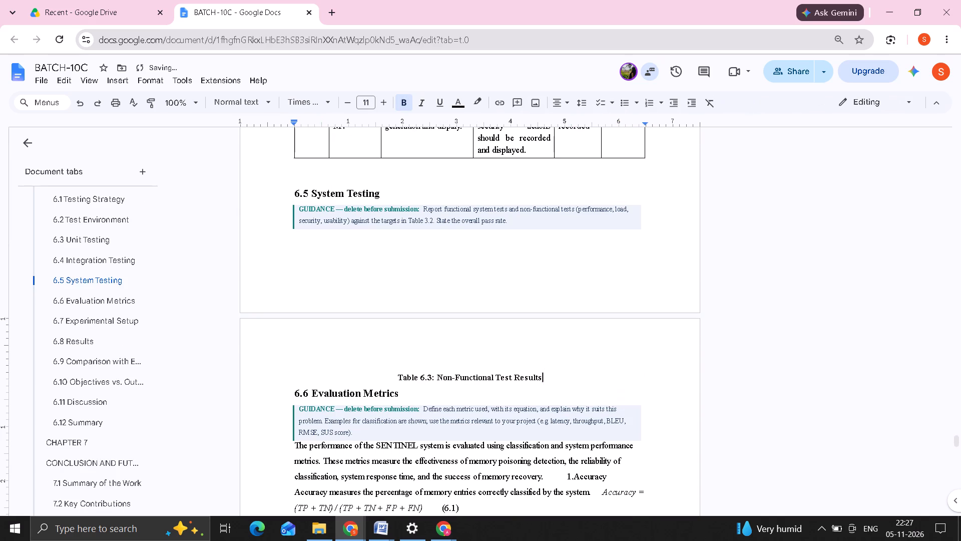
Add an empty line below the Table 6.3 caption and set it to justified alignment.
key(Return)
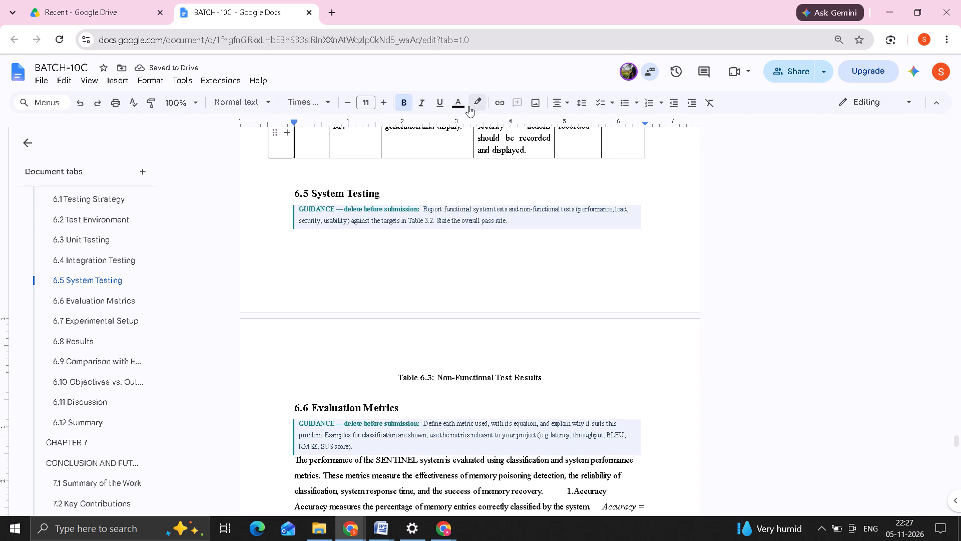
click(567, 103)
click(611, 128)
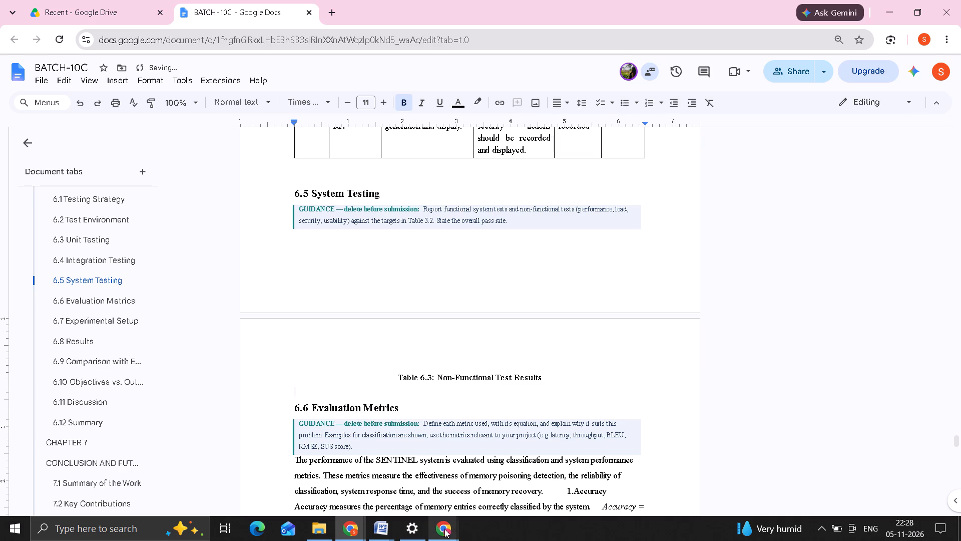
Copy the whole Table 6.3 non-functional test results table, NFR-01 to NFR-08, from section 6.5 of BATCH-10C_aligned in Word.
key(super+Left)
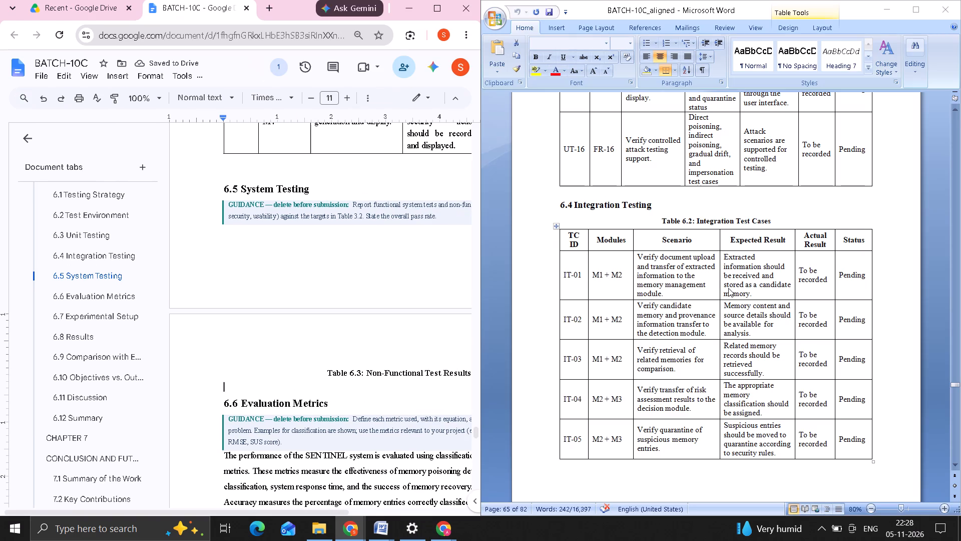
scroll(728, 288, down, 16)
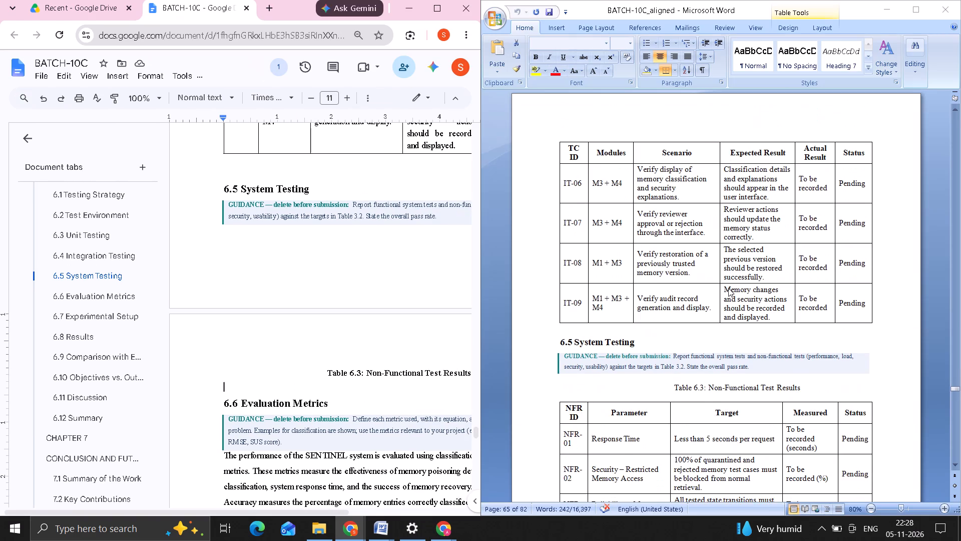
scroll(728, 288, down, 5)
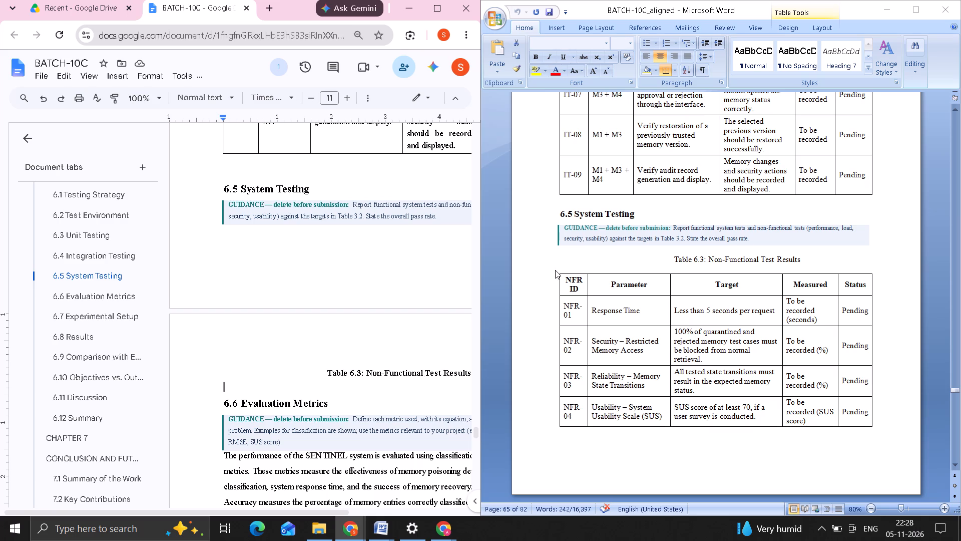
click(555, 270)
click(555, 270)
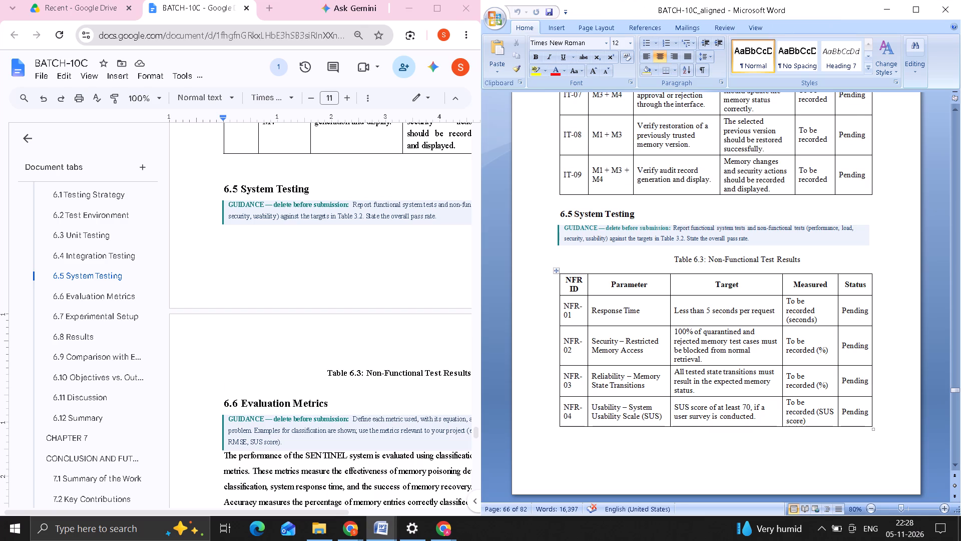
click(557, 271)
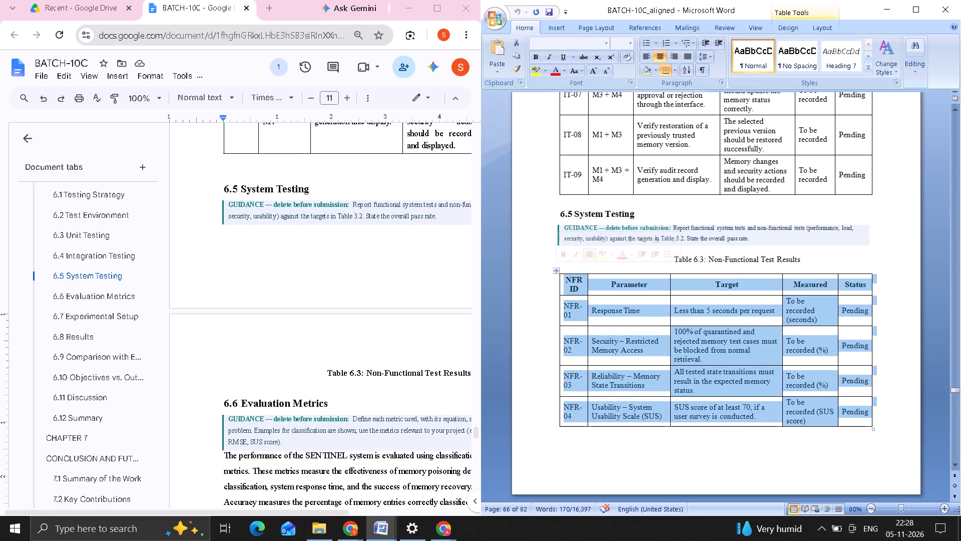
right_click(554, 268)
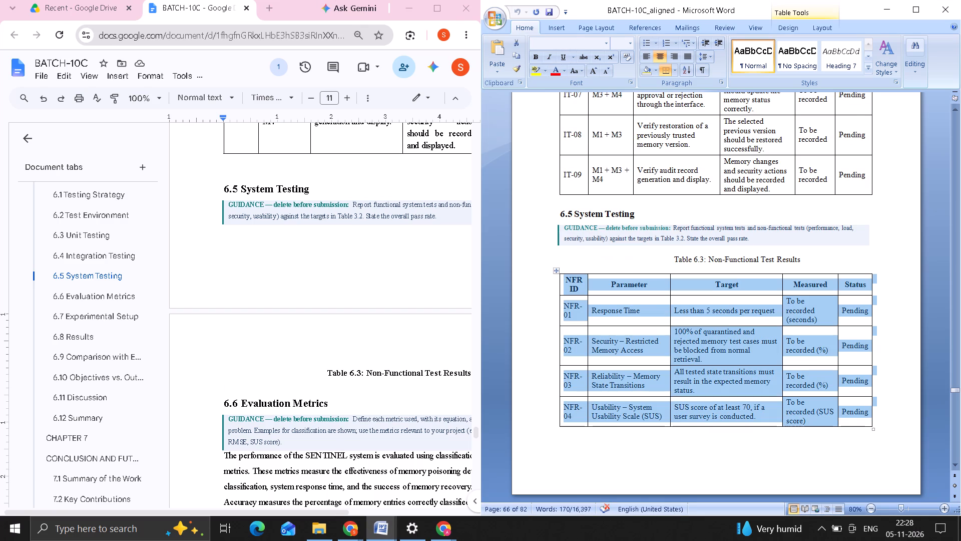
click(585, 289)
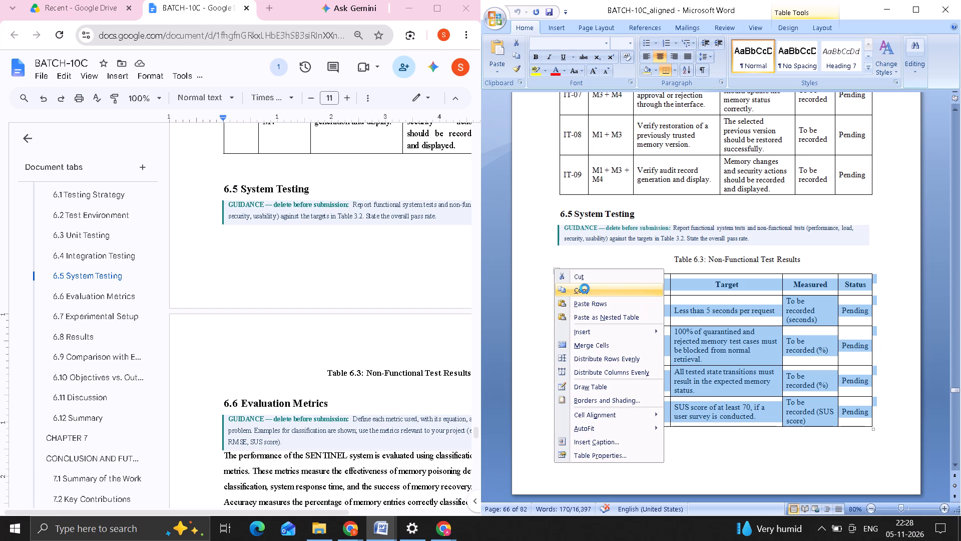
In the Google Docs report, paste the copied table on a new justified line below the Table 6.3 caption.
click(234, 234)
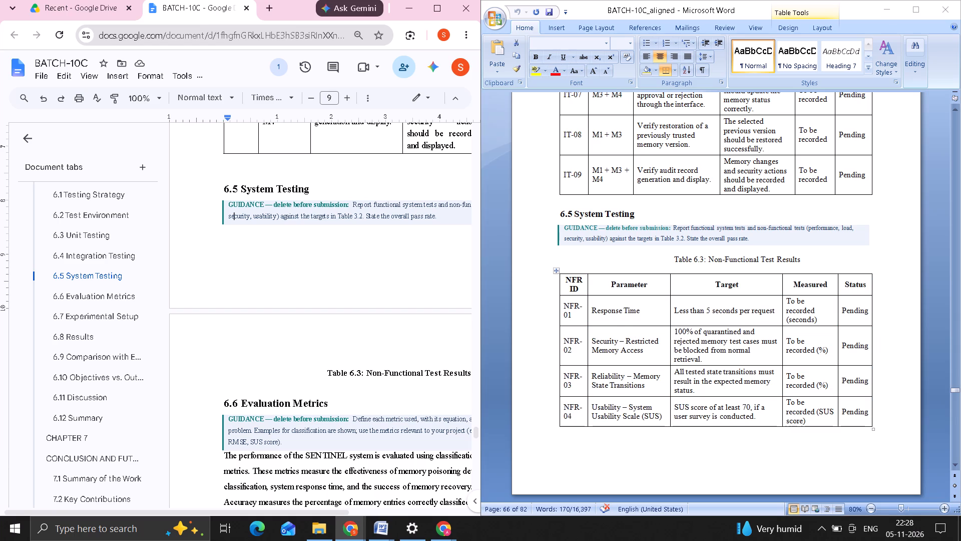
click(470, 370)
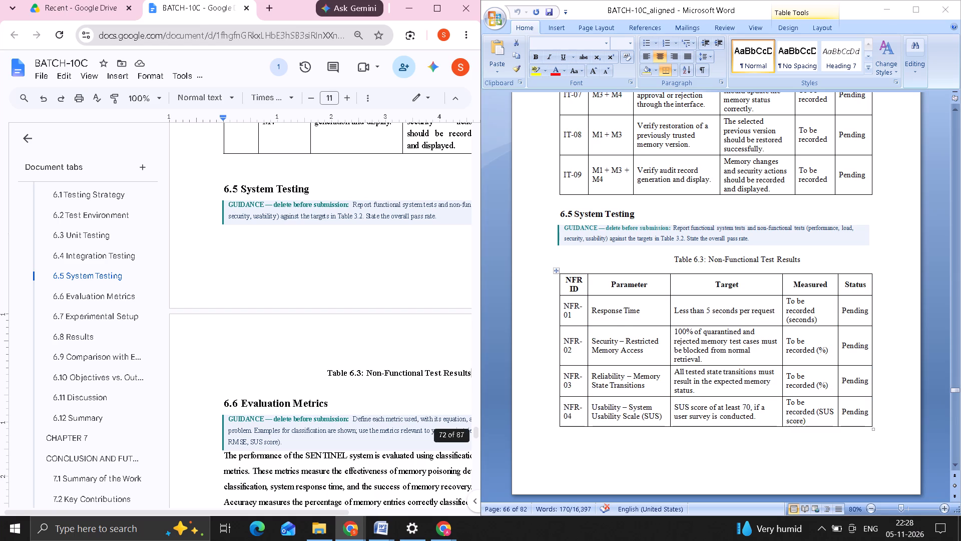
double_click(470, 370)
click(470, 370)
scroll(370, 280, down, 3)
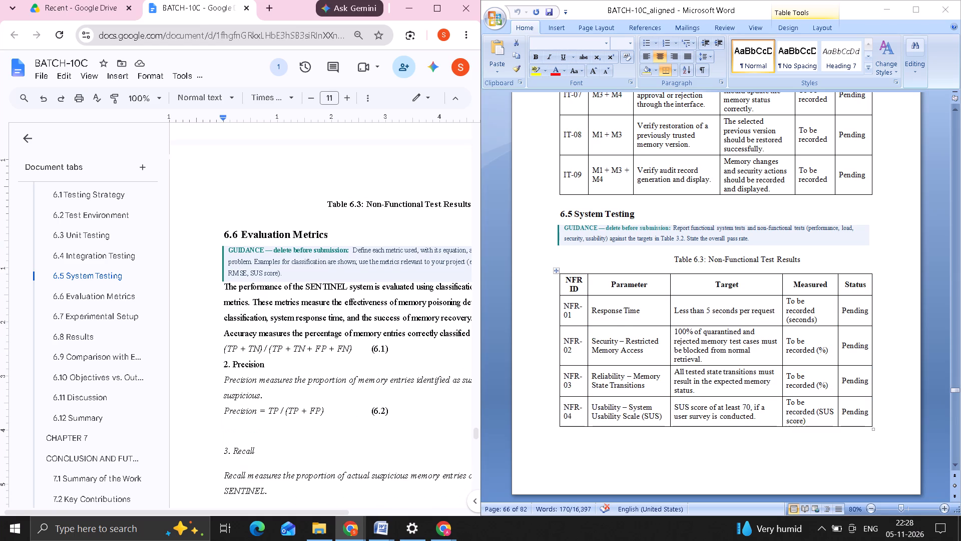
scroll(370, 280, left, 2)
key(Return)
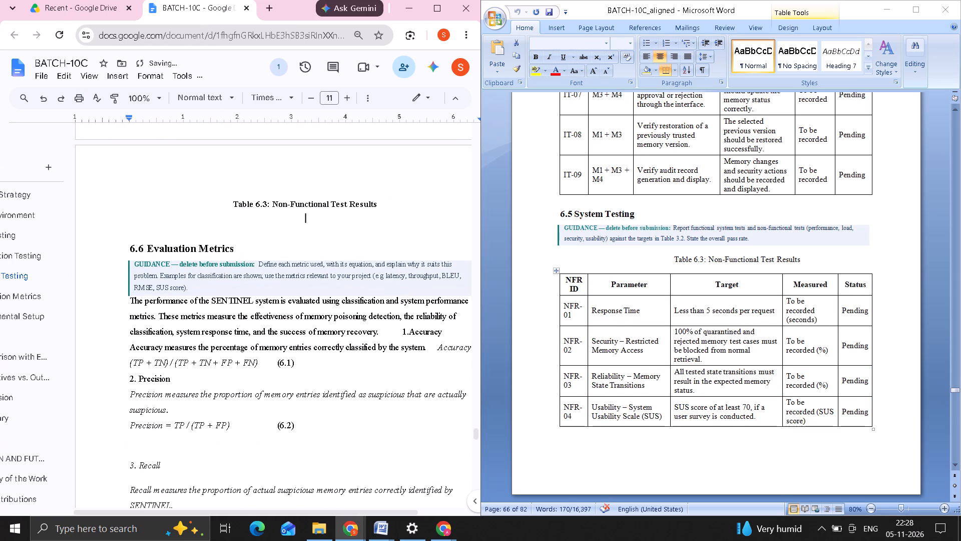
scroll(402, 114, left, 4)
scroll(288, 96, left, 5)
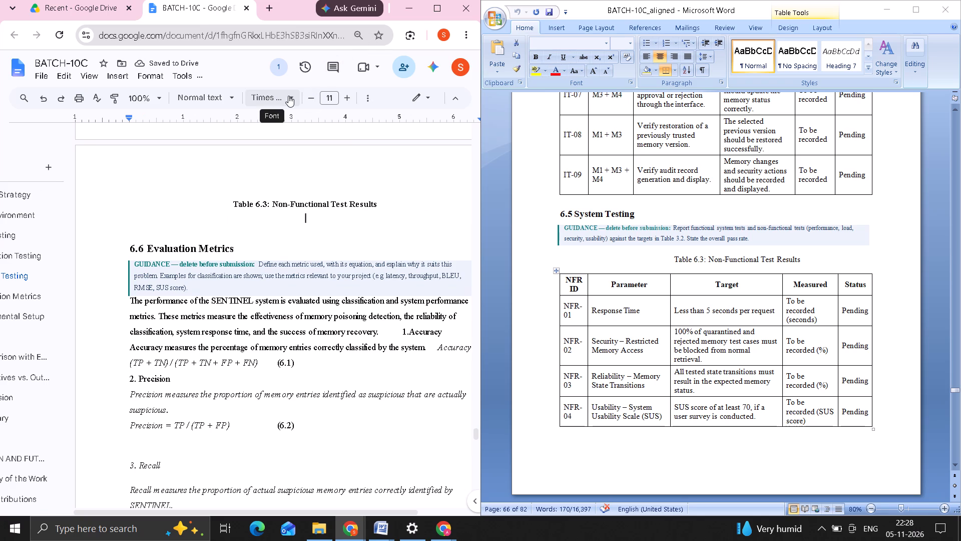
click(437, 6)
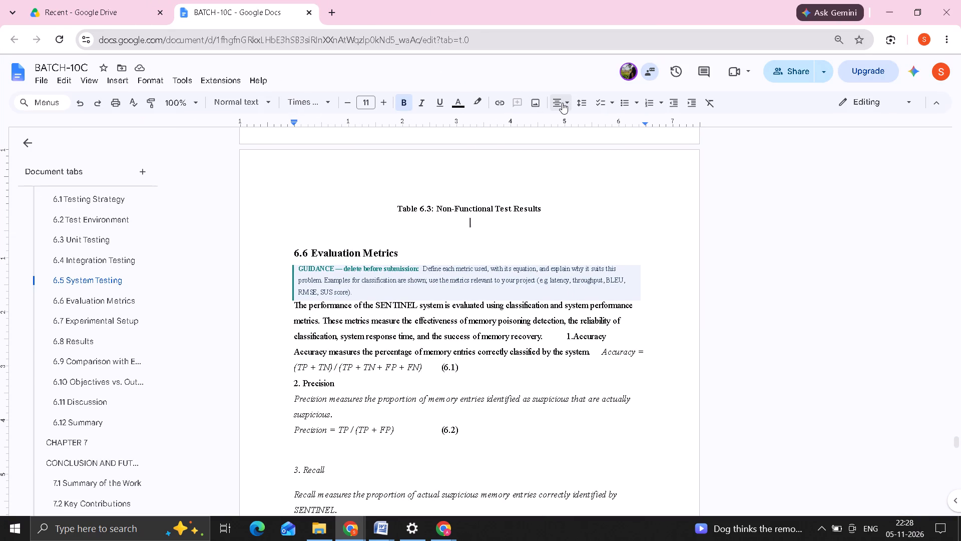
click(562, 103)
click(605, 124)
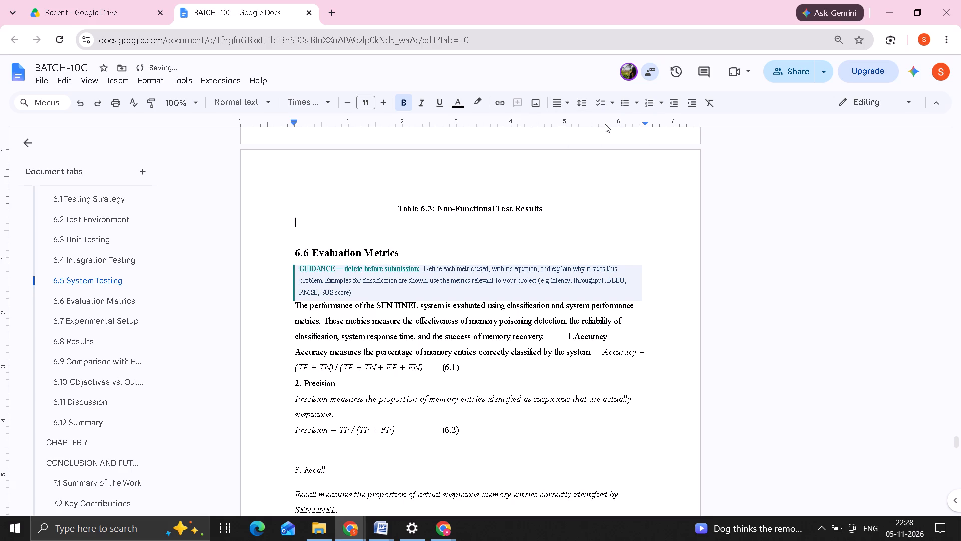
key(ctrl+v)
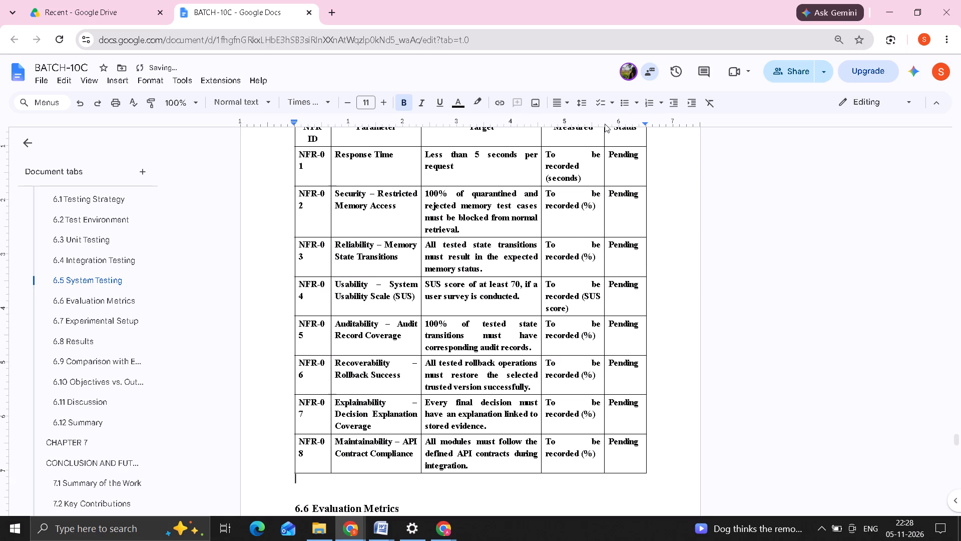
Remove bold from the entire non-functional test table, from the header row to NFR-08.
scroll(534, 245, up, 2)
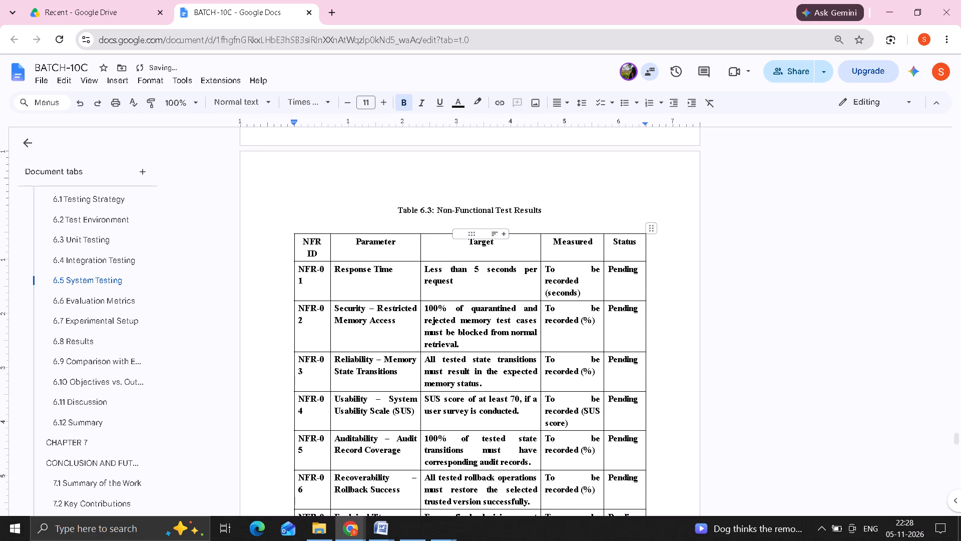
drag(298, 238, 502, 420)
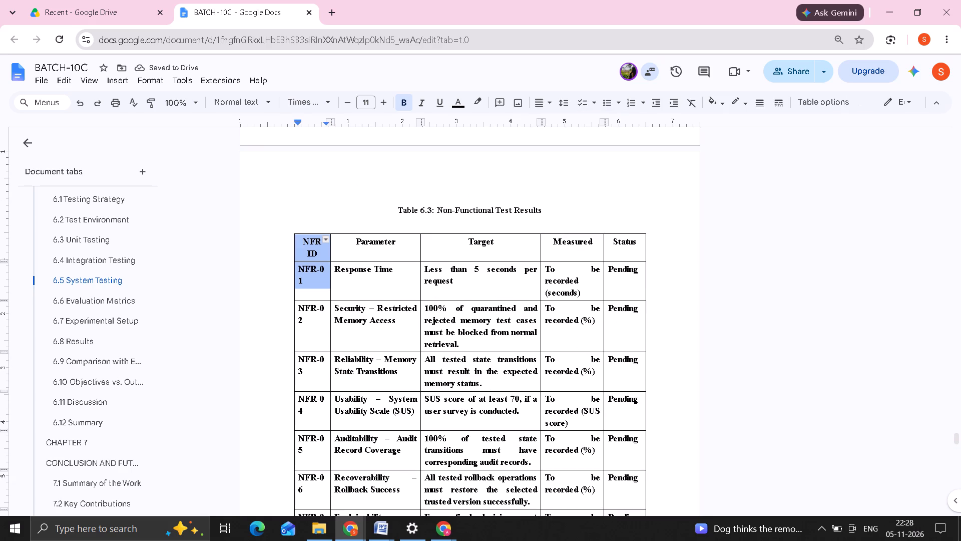
drag(502, 420, 636, 481)
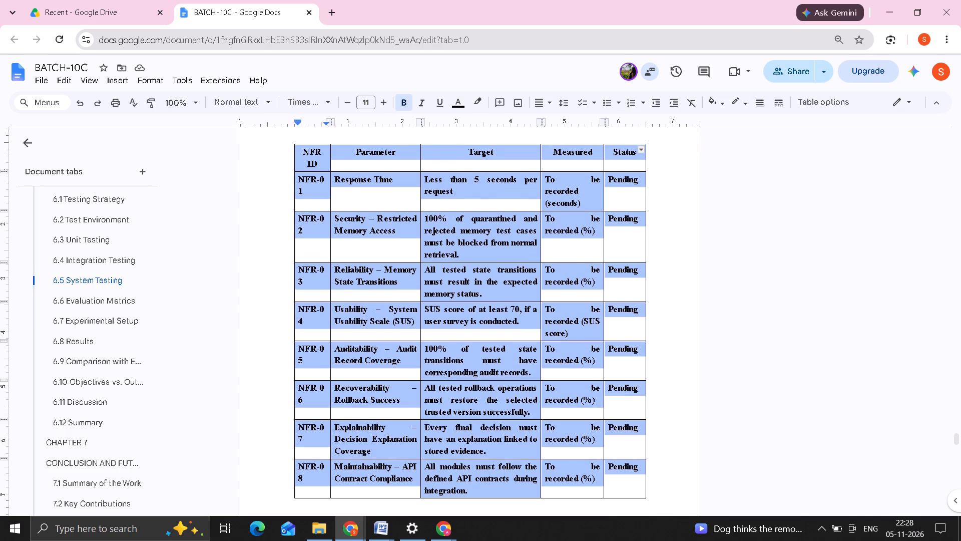
drag(636, 481, 693, 427)
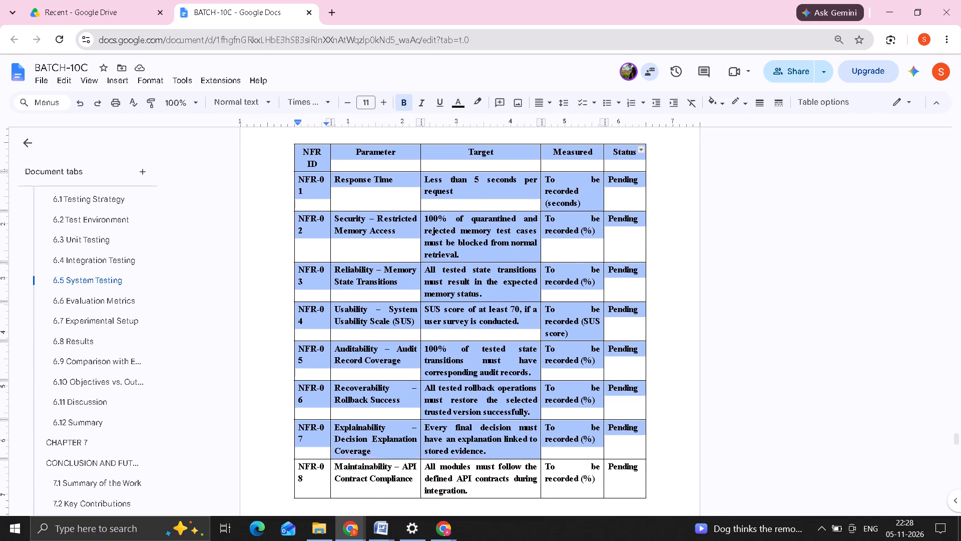
drag(693, 427, 673, 492)
key(ctrl+b)
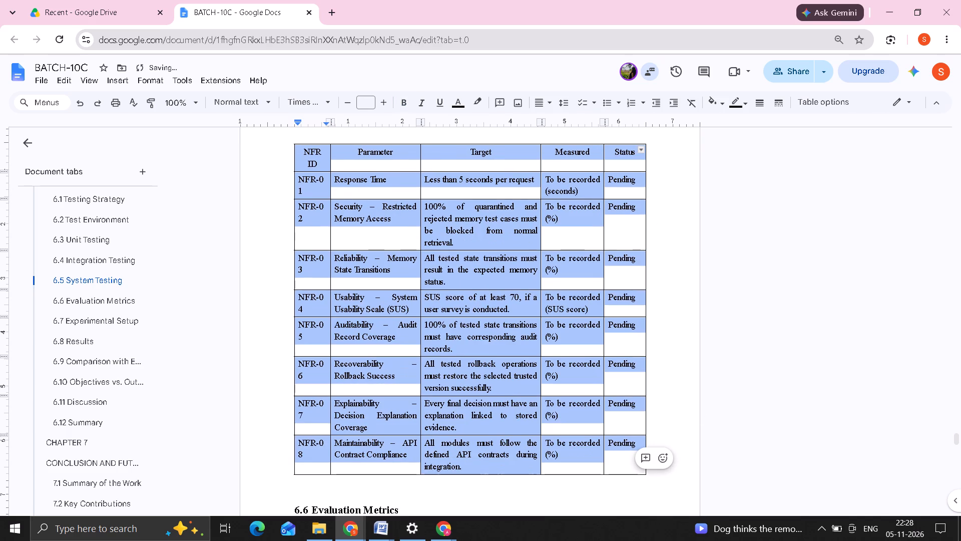
Copy the whole Table 6.4 performance table, Accuracy to Explanation Coverage, from section 6.8 of BATCH-10C_aligned in Word.
scroll(643, 425, down, 8)
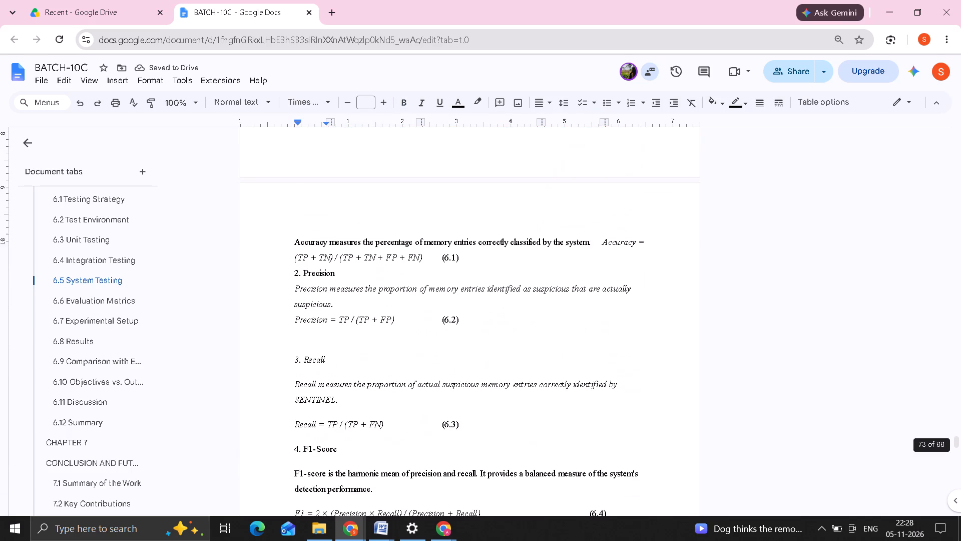
scroll(643, 425, down, 11)
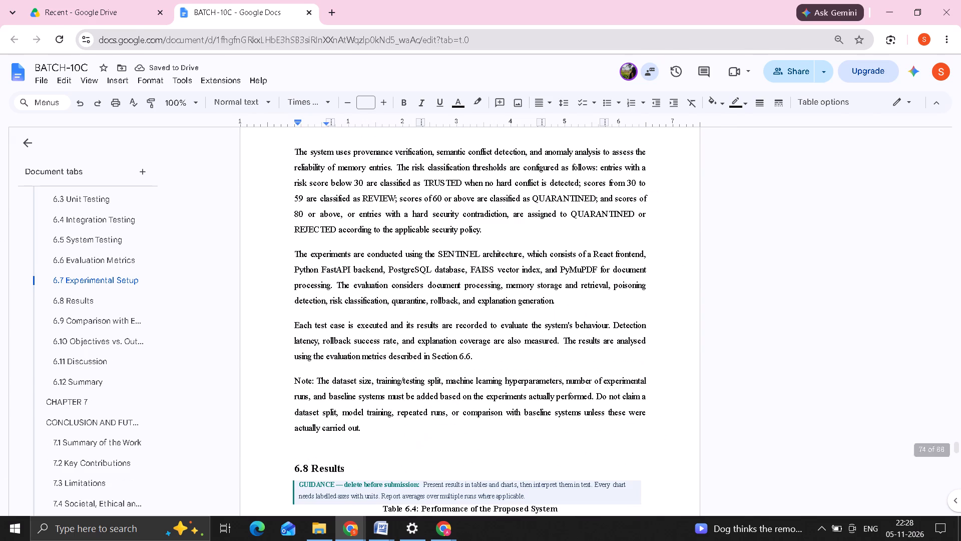
key(super+Left)
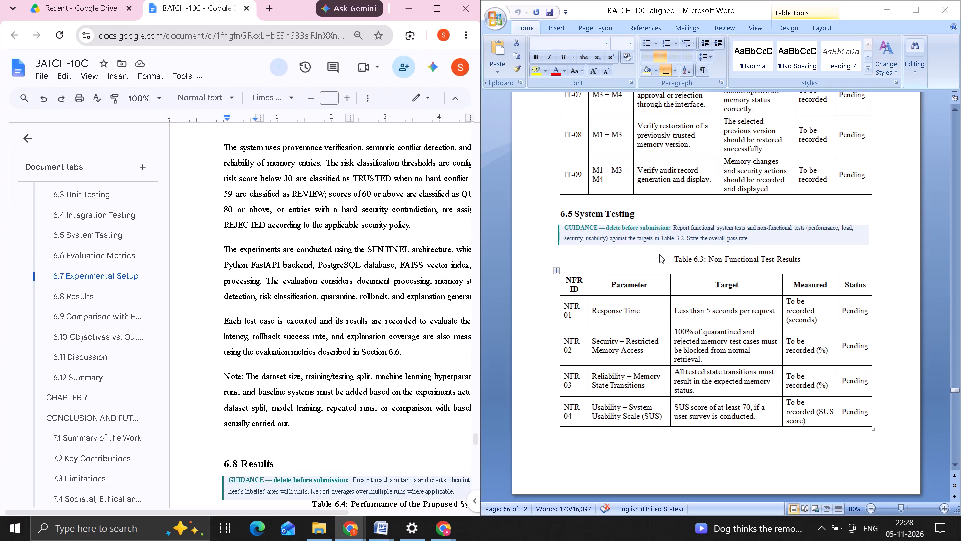
click(658, 254)
scroll(658, 254, down, 19)
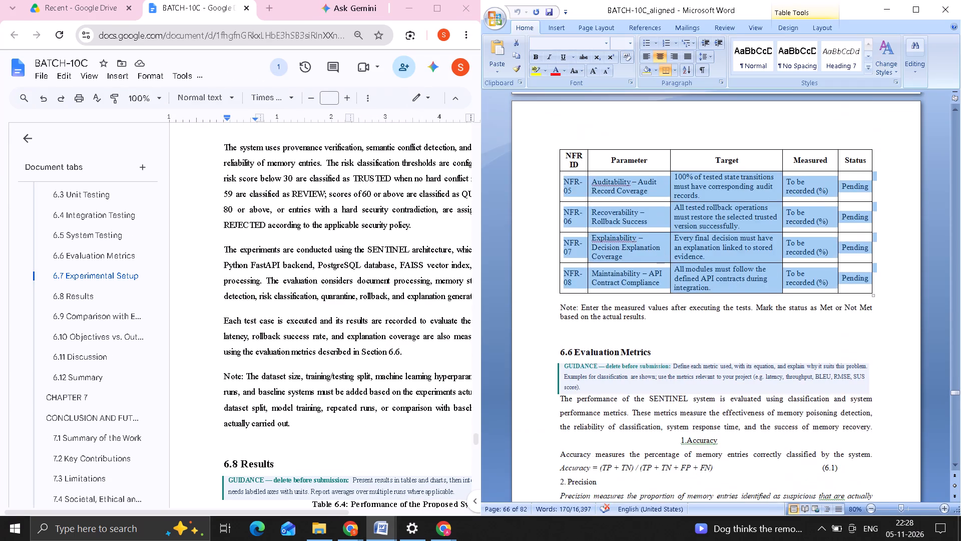
scroll(658, 254, down, 20)
scroll(658, 254, down, 20)
scroll(658, 254, down, 12)
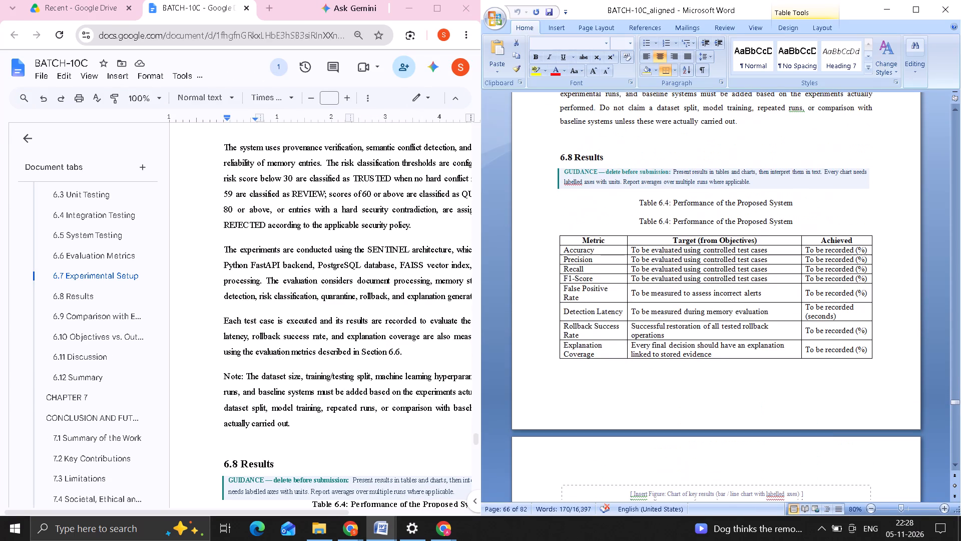
scroll(658, 254, down, 4)
click(663, 293)
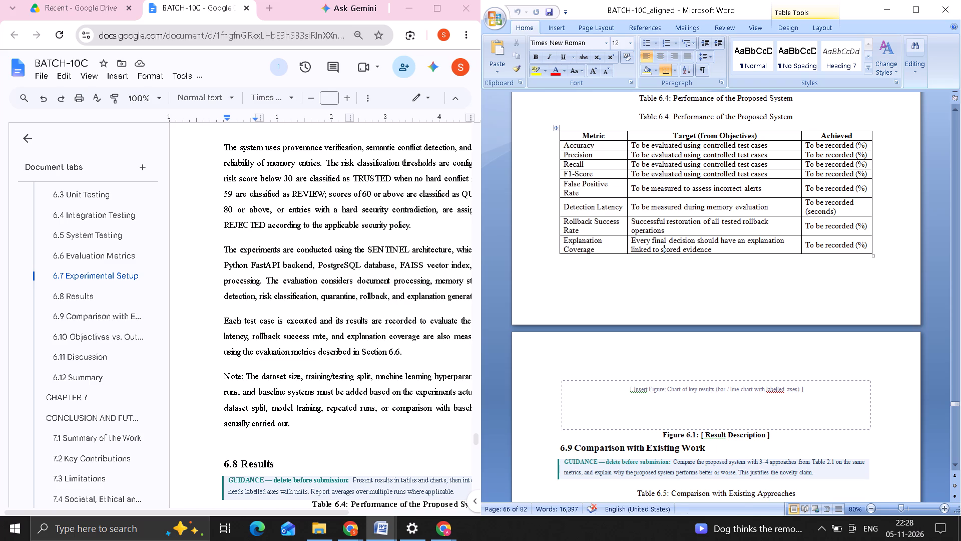
click(556, 129)
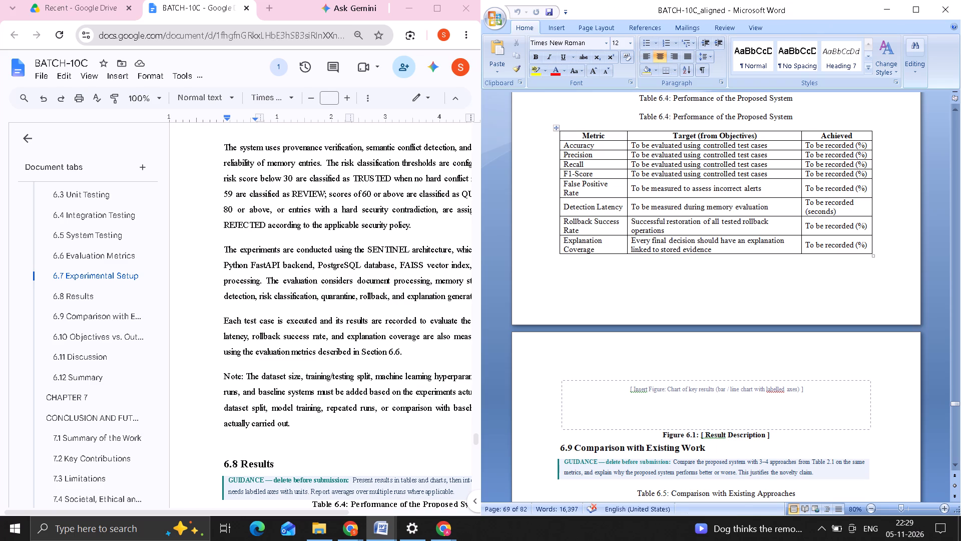
click(556, 128)
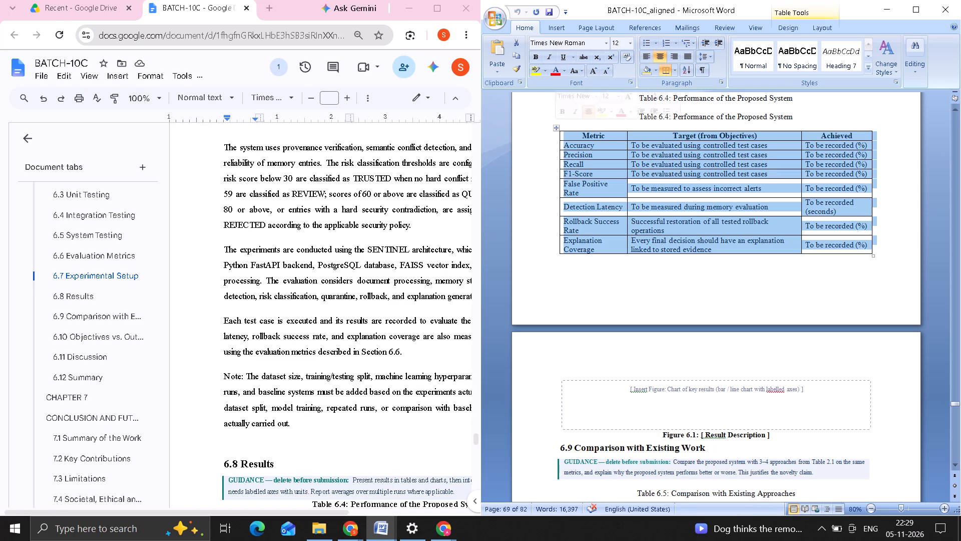
key(ctrl+c)
Delete the placeholder performance table below the Table 6.4 caption in section 6.8 of the Google Docs report.
scroll(389, 275, down, 6)
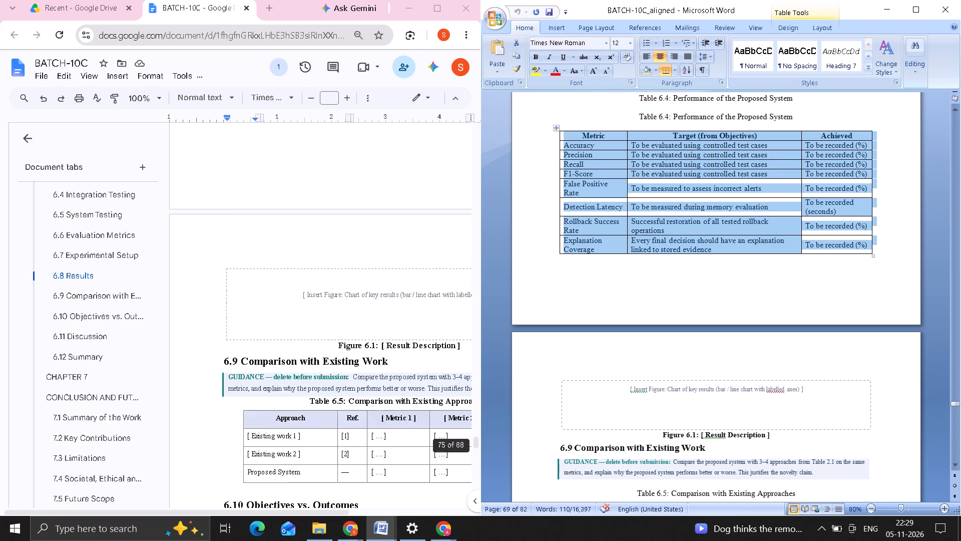
scroll(389, 275, down, 4)
scroll(389, 275, up, 6)
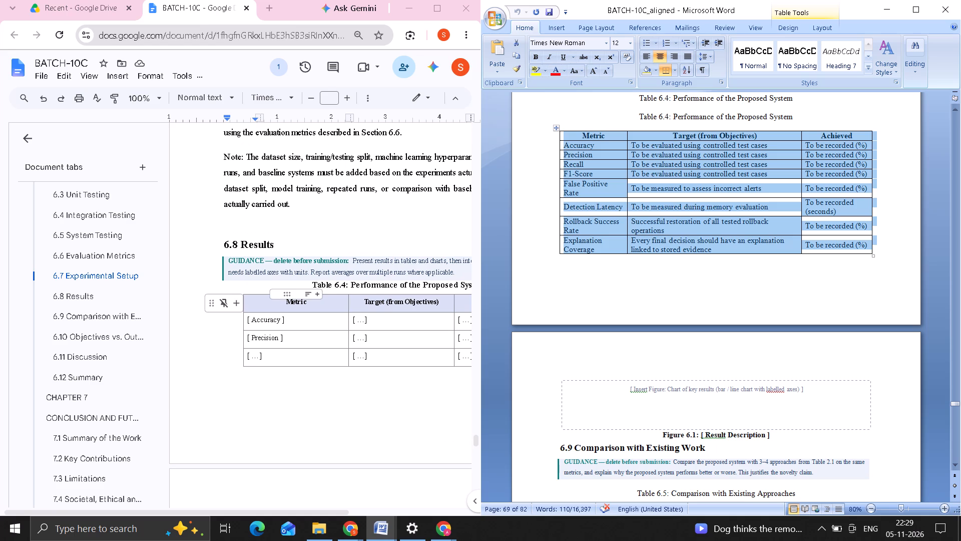
click(232, 294)
drag(232, 294, 369, 344)
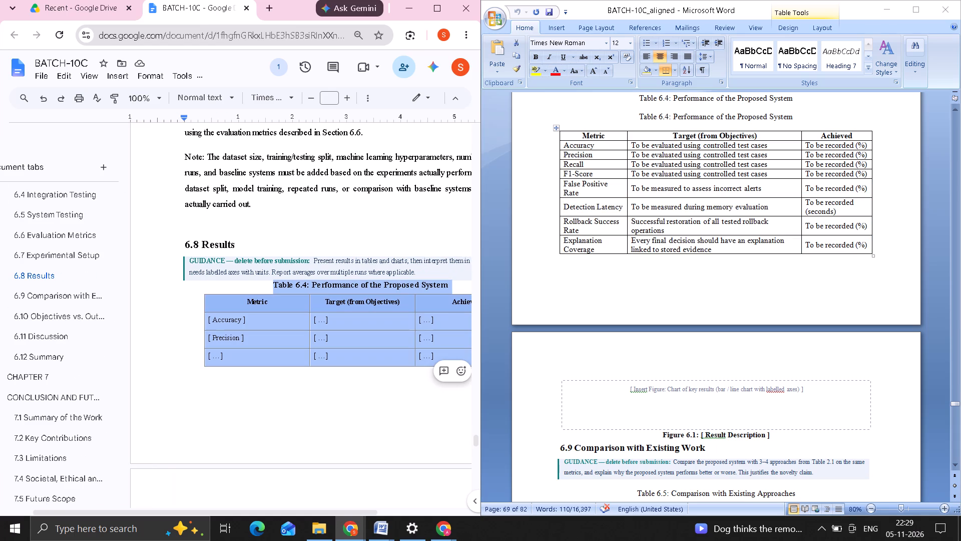
click(369, 344)
scroll(369, 344, left, 2)
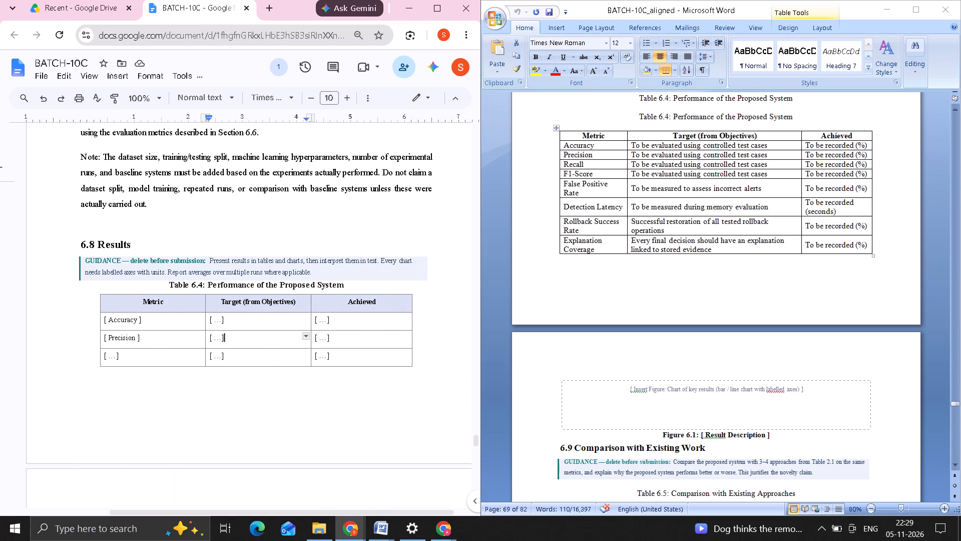
drag(402, 358, 144, 307)
key(BackSpace)
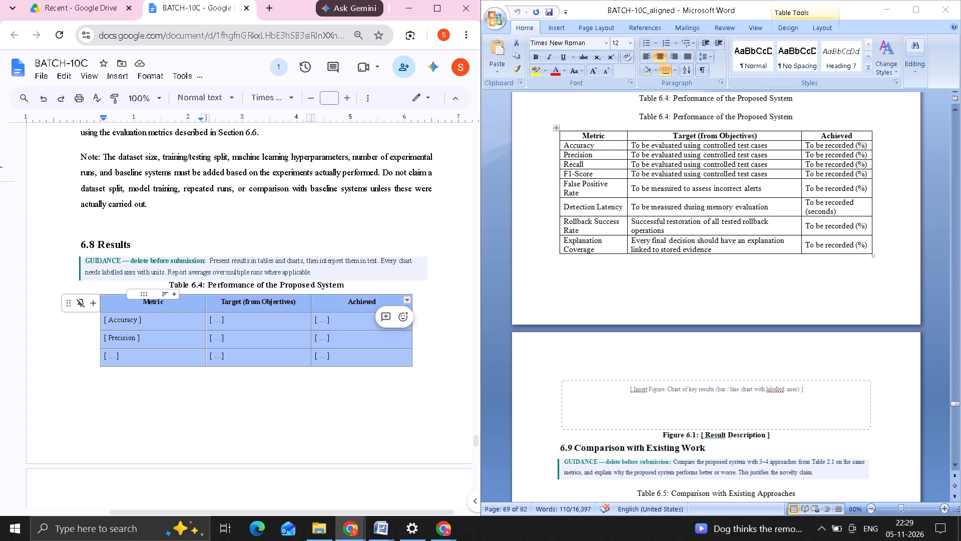
Paste the copied performance table on a new justified line below the Table 6.4 caption in section 6.8.
key(Return)
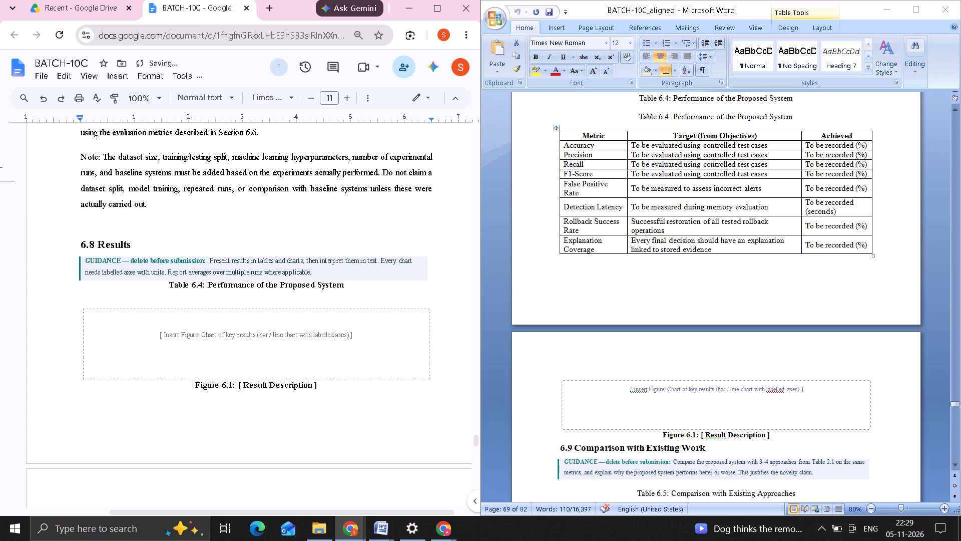
click(436, 14)
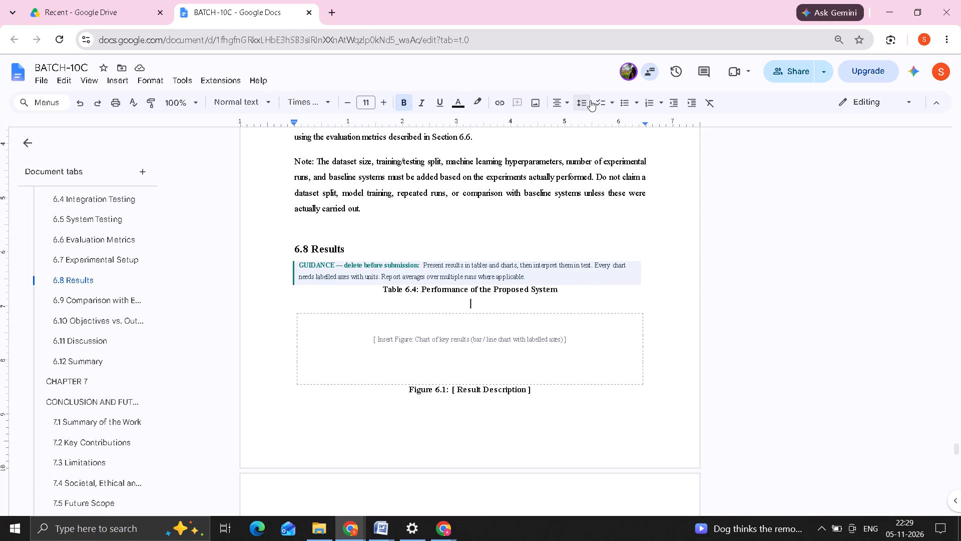
click(565, 101)
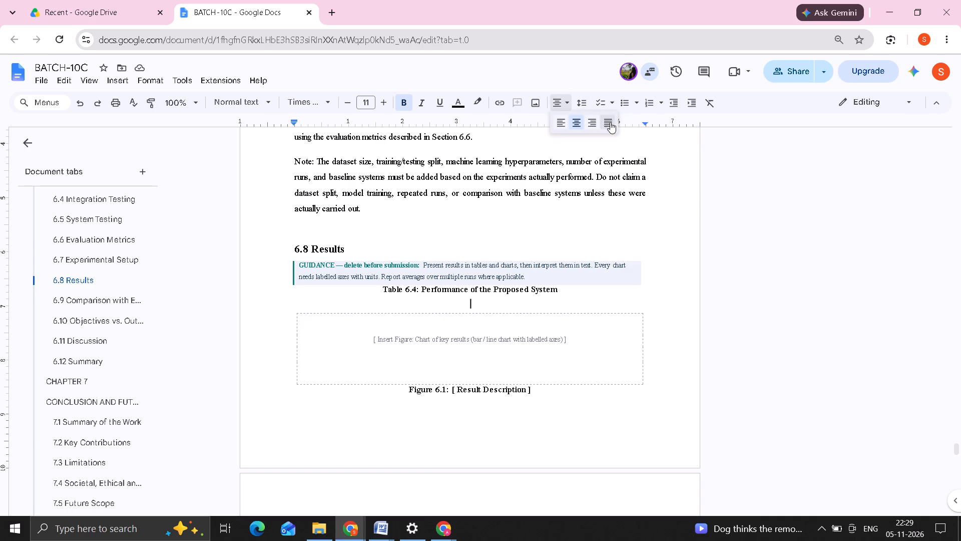
click(606, 122)
key(ctrl+v)
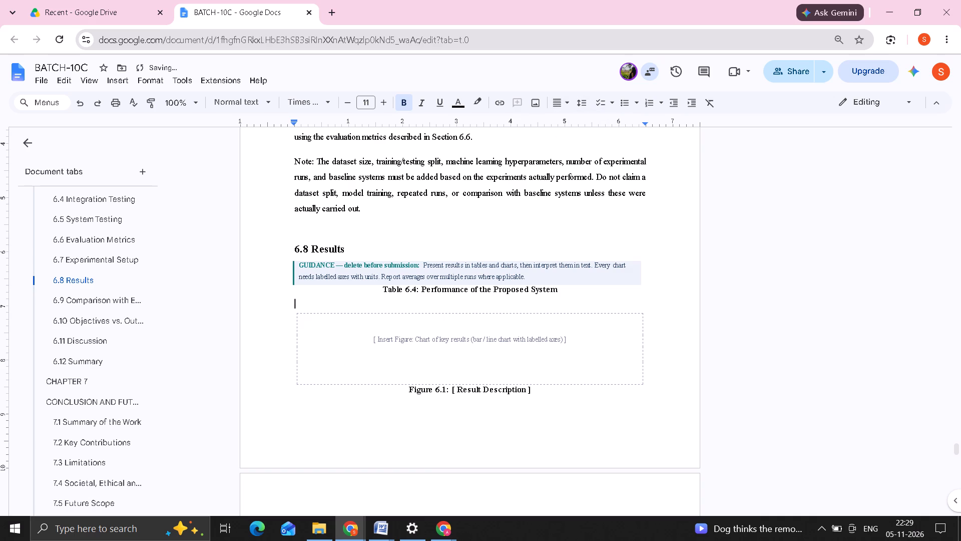
Cut the placeholder comparison table below the Table 6.5 caption in section 6.9.
scroll(461, 437, down, 7)
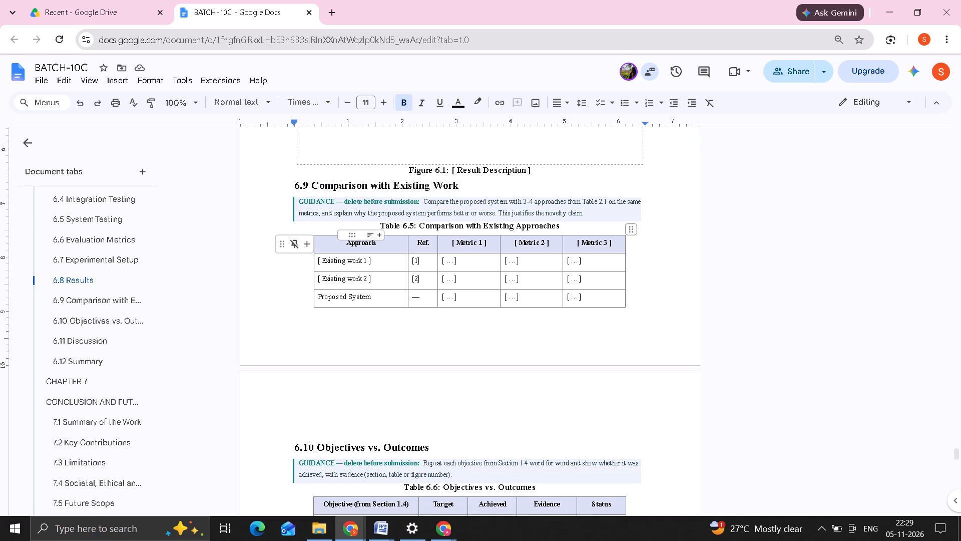
drag(338, 243, 609, 297)
key(ctrl+x)
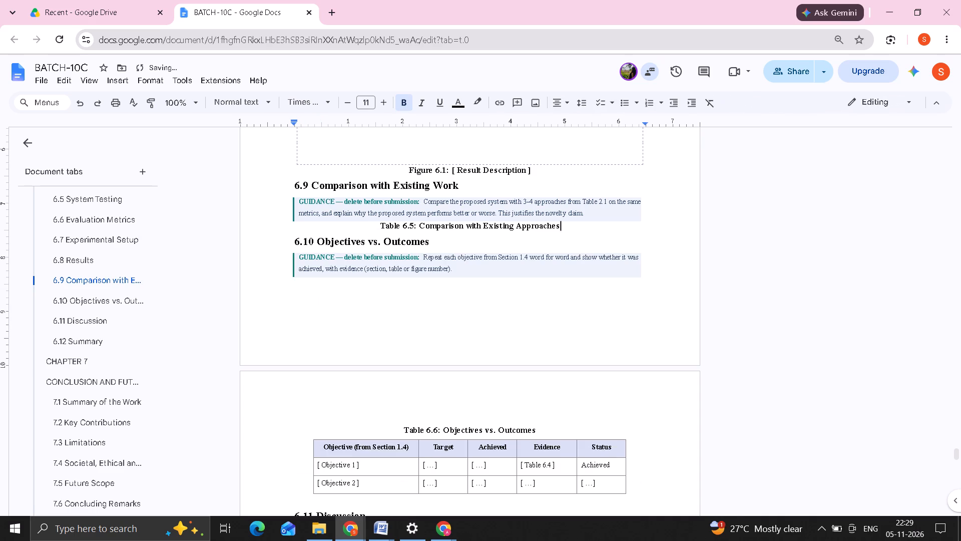
Cut the placeholder objectives table below the Table 6.6 caption in section 6.10.
scroll(510, 350, down, 1)
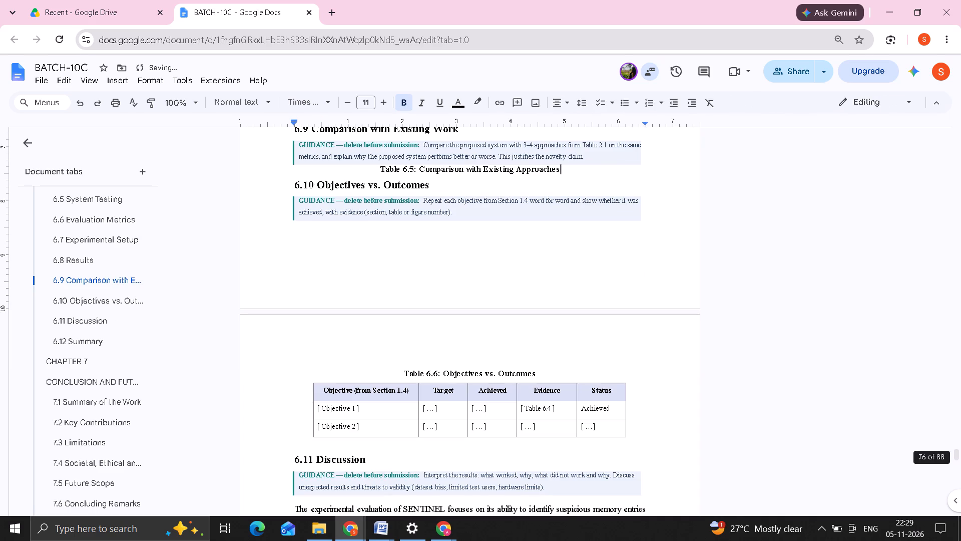
drag(321, 388, 560, 453)
key(ctrl+x)
Add one blank left-aligned line between the Table 6.5 caption and the 6.10 Objectives vs. Outcomes heading.
scroll(562, 311, up, 1)
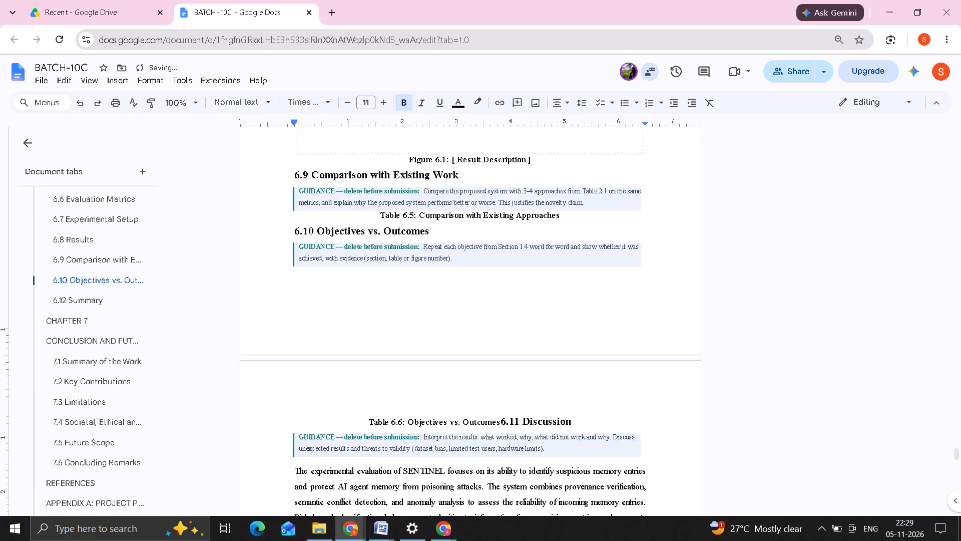
click(568, 248)
key(Return)
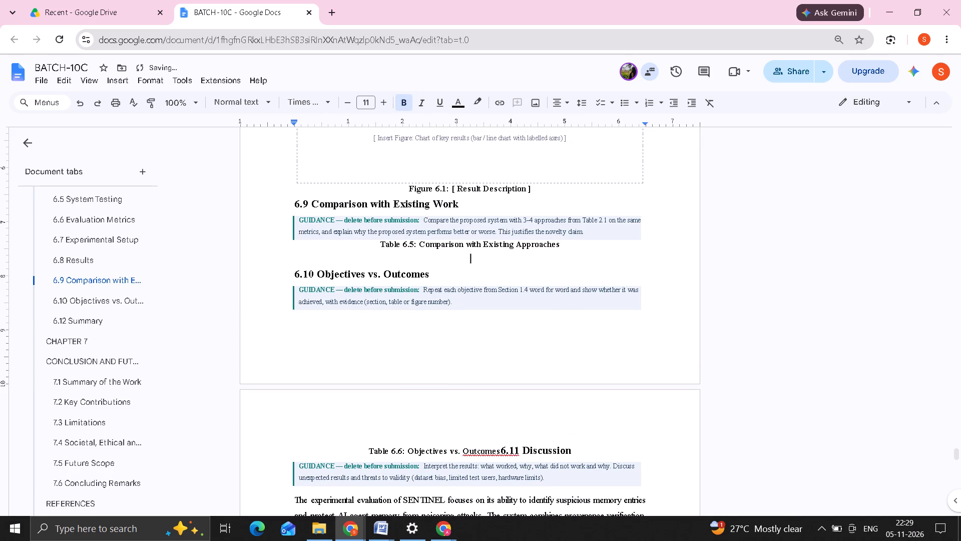
key(Return)
key(BackSpace)
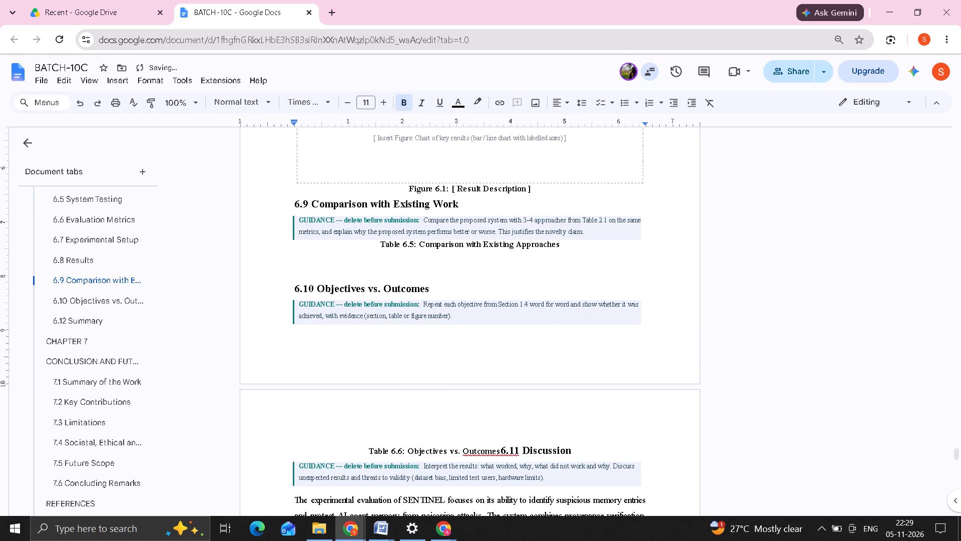
key(BackSpace)
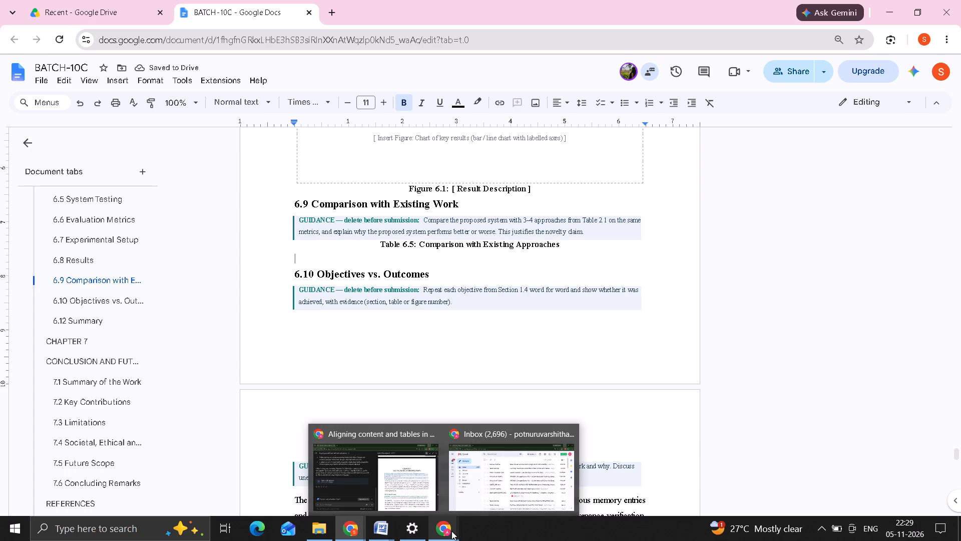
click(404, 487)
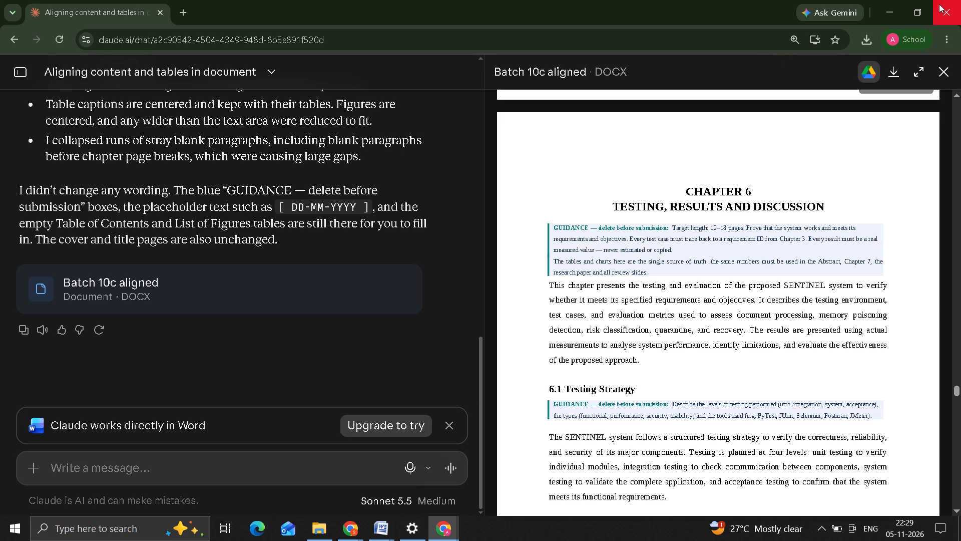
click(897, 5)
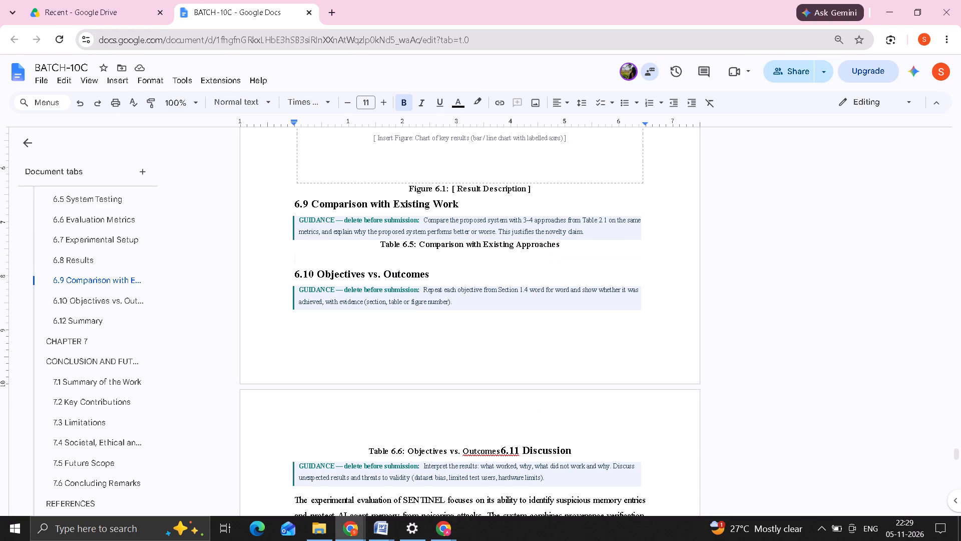
Place the report beside BATCH-10C_aligned in Word and copy the whole Table 6.5 comparison table from section 6.9.
key(super+Left)
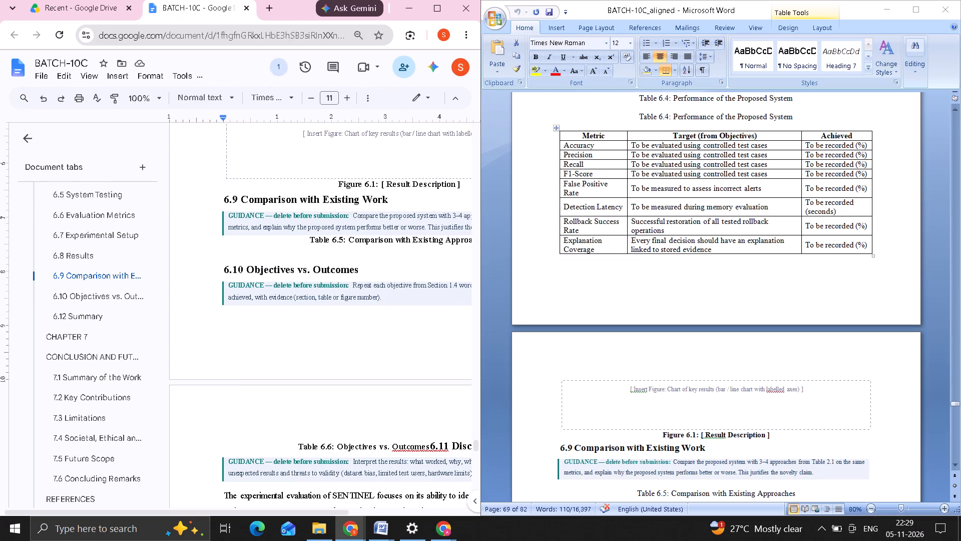
scroll(713, 253, down, 9)
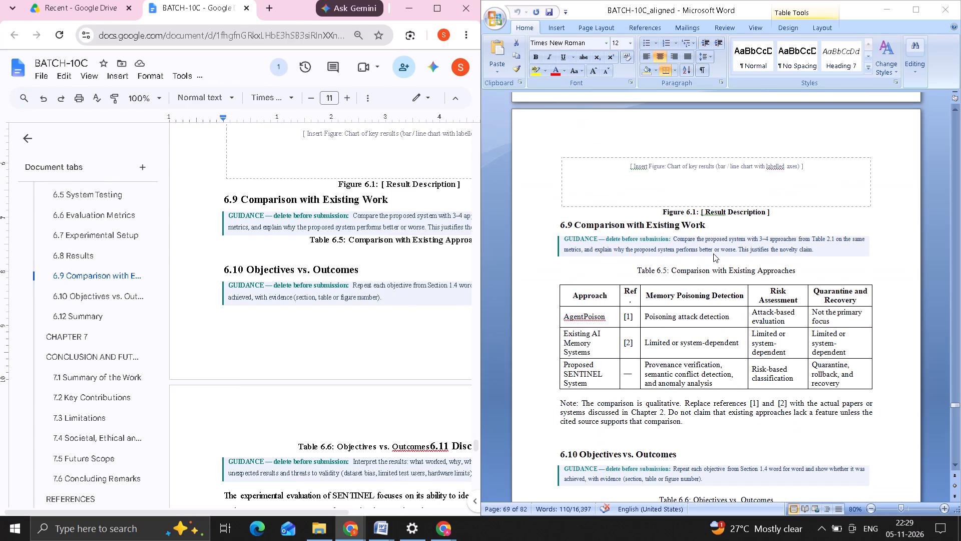
click(557, 286)
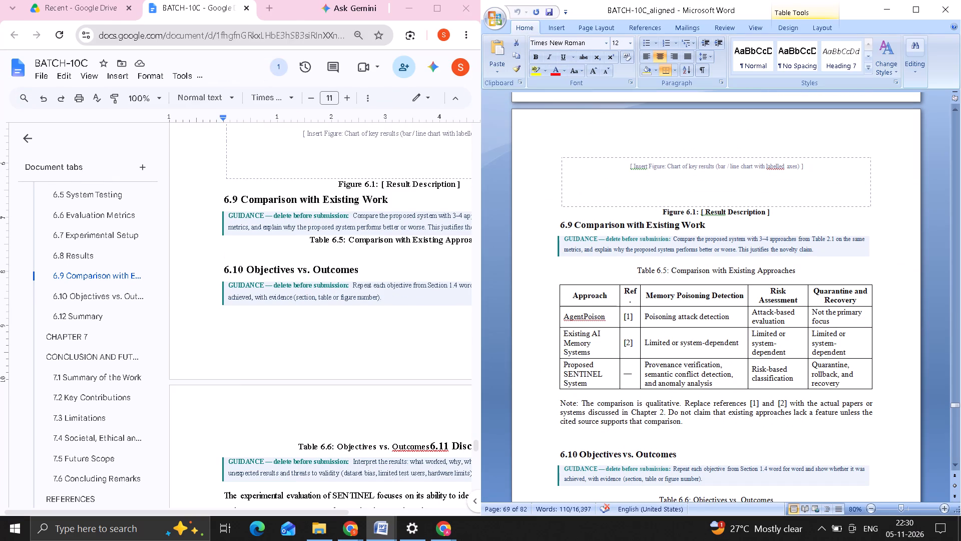
click(550, 285)
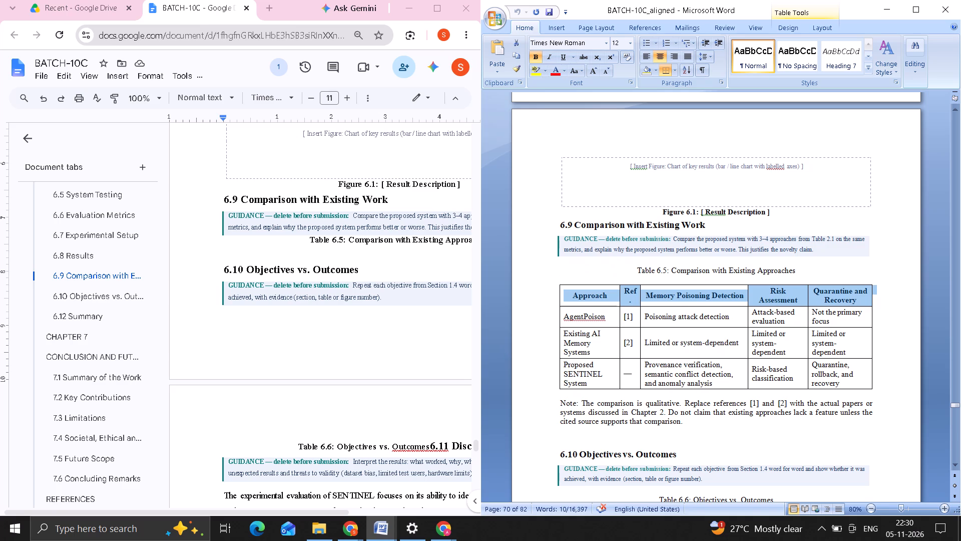
click(556, 329)
click(548, 285)
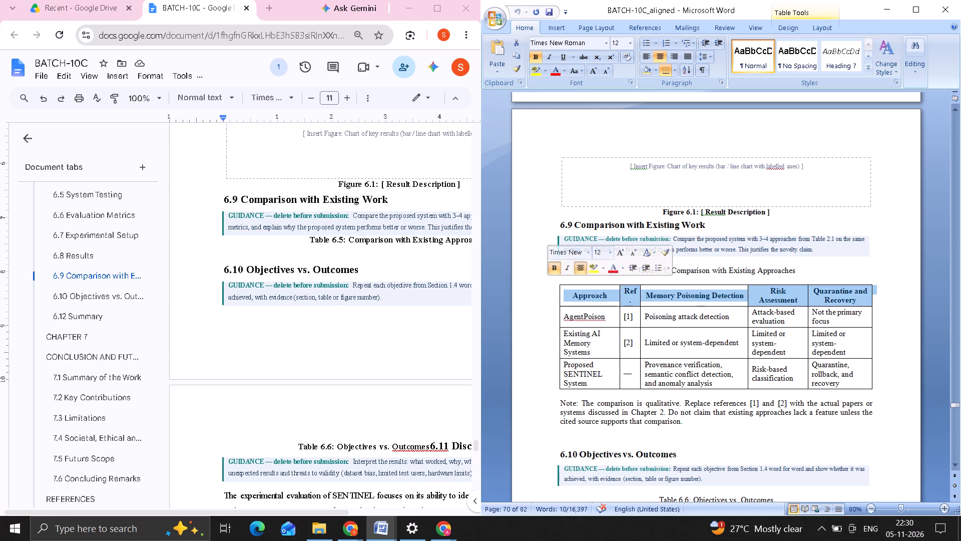
click(541, 270)
click(563, 281)
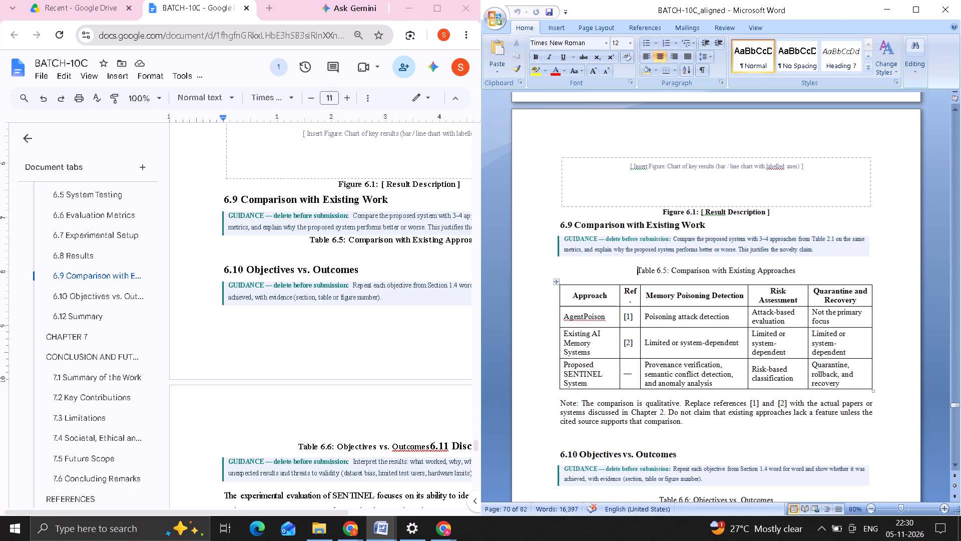
click(556, 282)
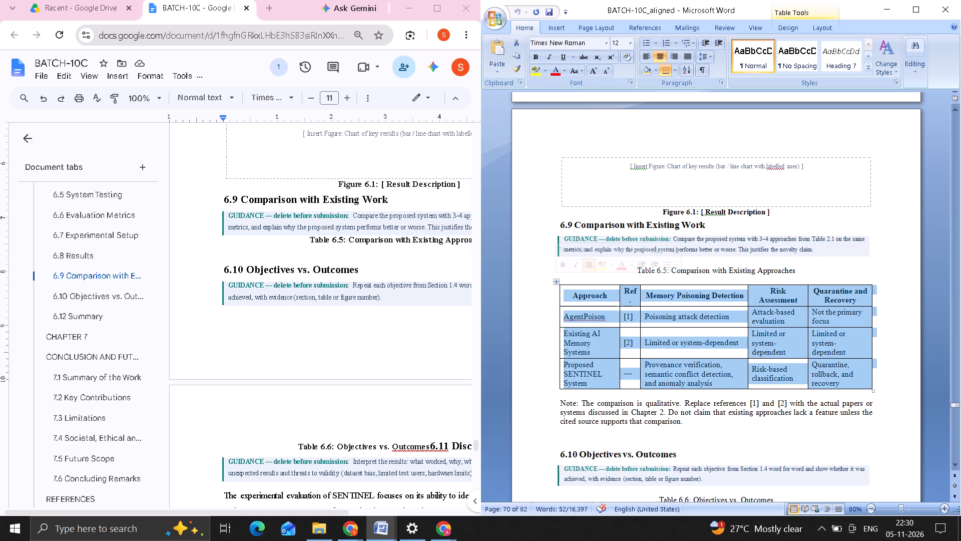
right_click(556, 282)
click(582, 305)
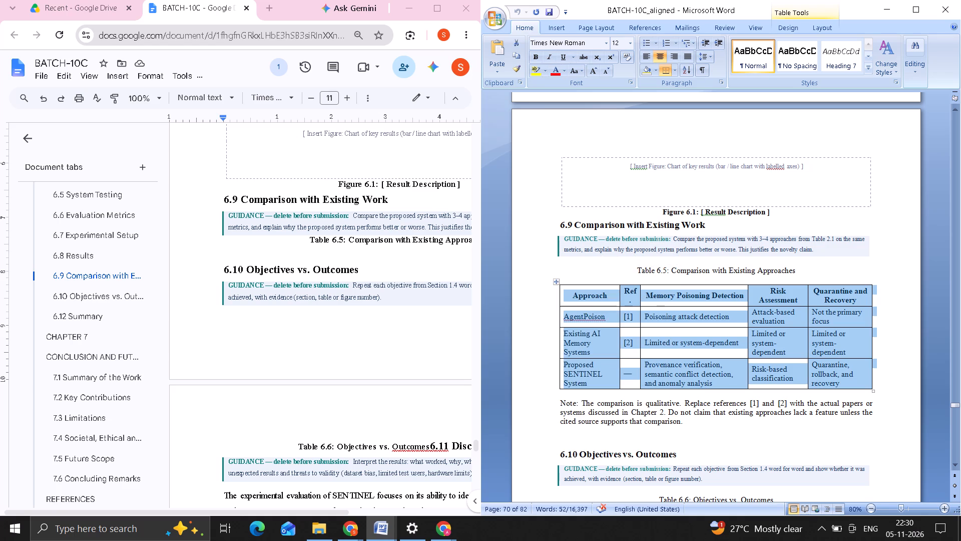
In the Google Docs report, add a new line directly below the Table 6.5 caption and undo the extra line break.
click(313, 248)
scroll(313, 248, left, 2)
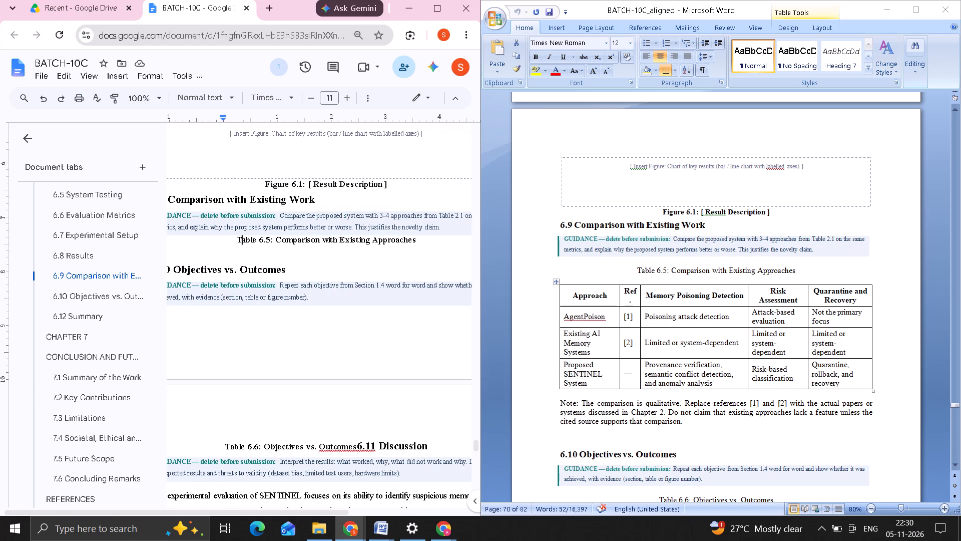
click(355, 245)
key(Return)
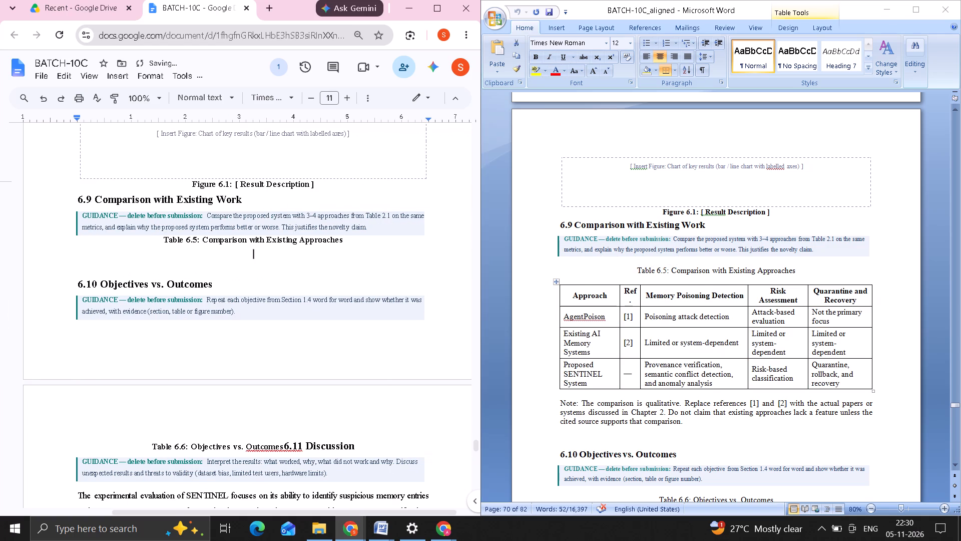
key(Left)
key(Return)
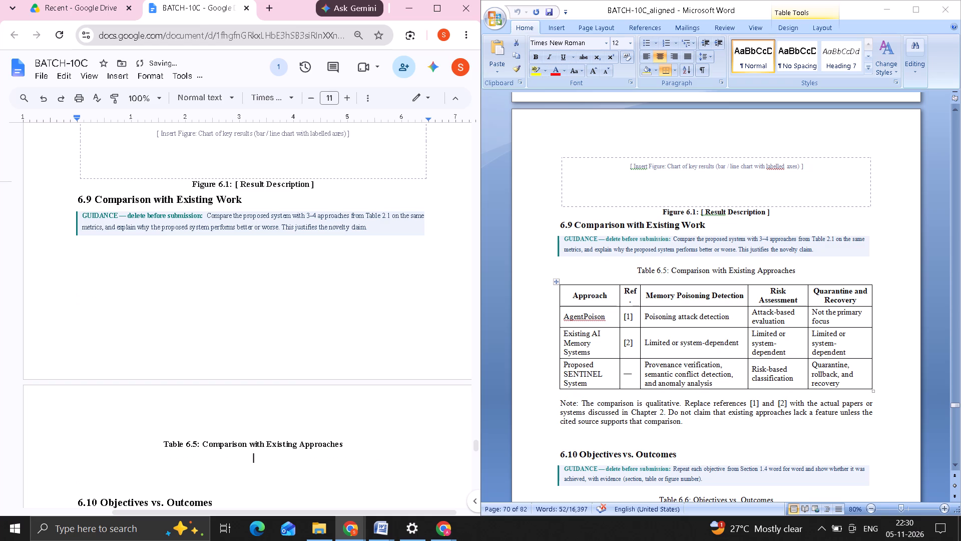
key(ctrl+z)
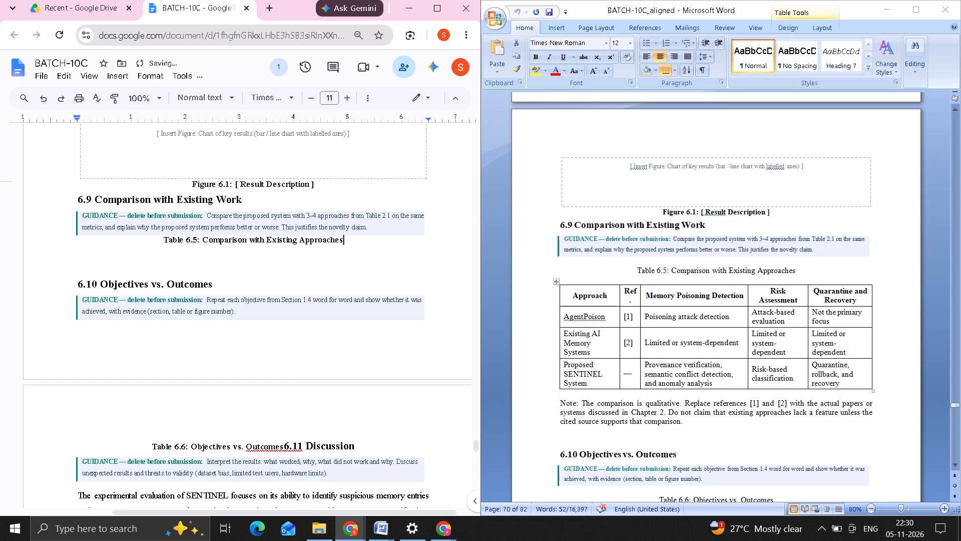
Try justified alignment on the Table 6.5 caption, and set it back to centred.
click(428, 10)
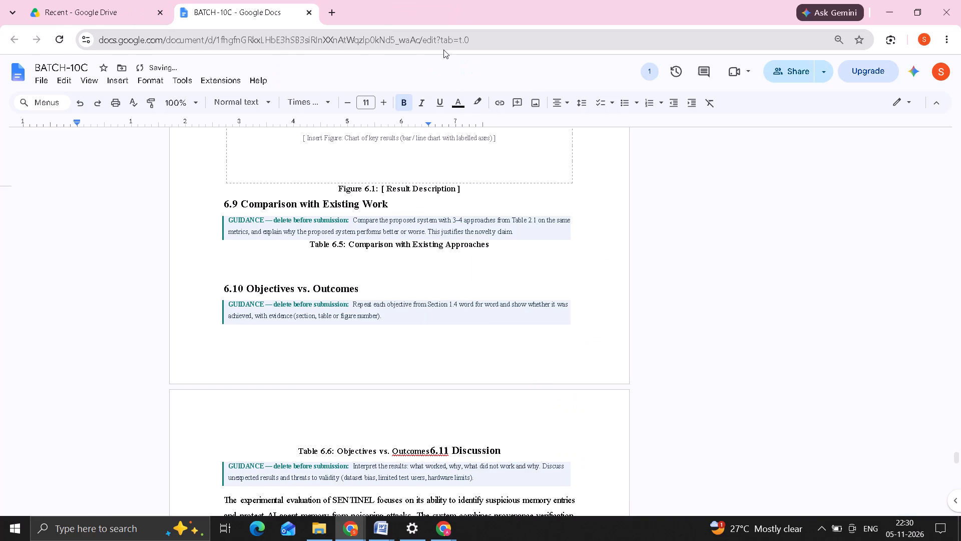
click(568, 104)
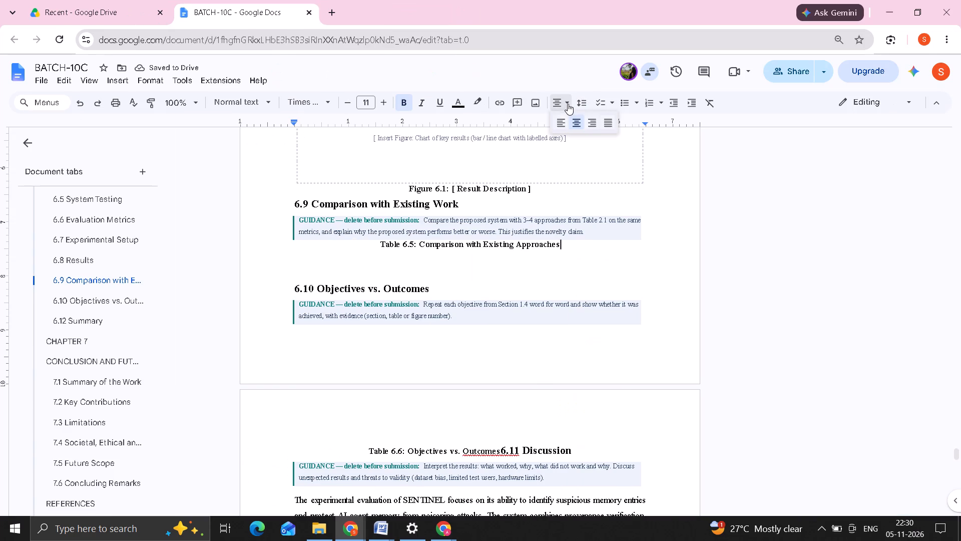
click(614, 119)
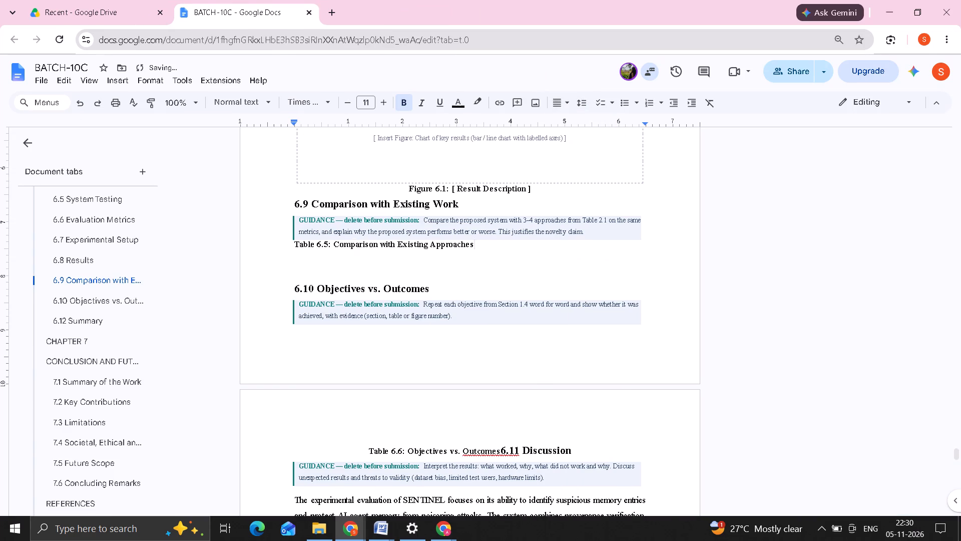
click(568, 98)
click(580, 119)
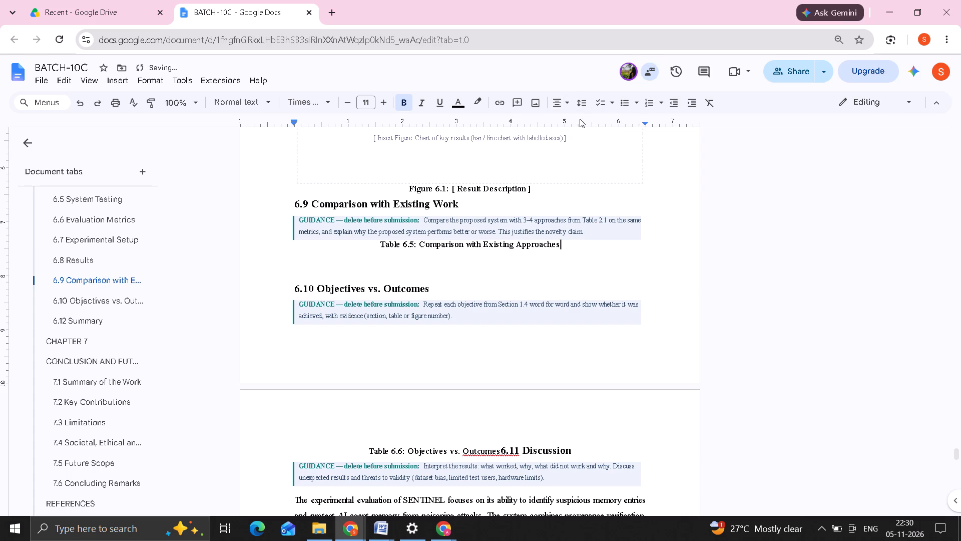
Add another line below the Table 6.5 caption, and join the caption to the 6.9 guidance block with a blank line before it.
key(Return)
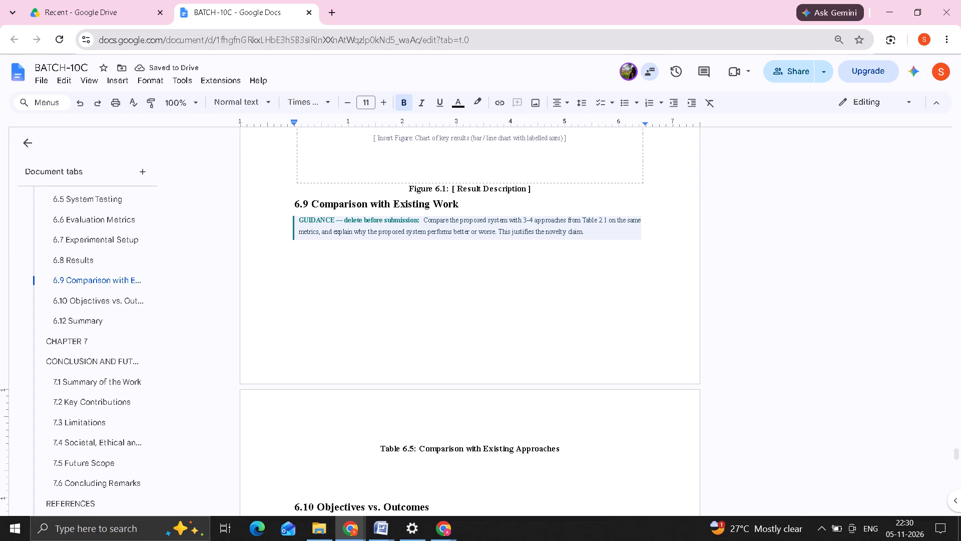
click(373, 446)
key(BackSpace)
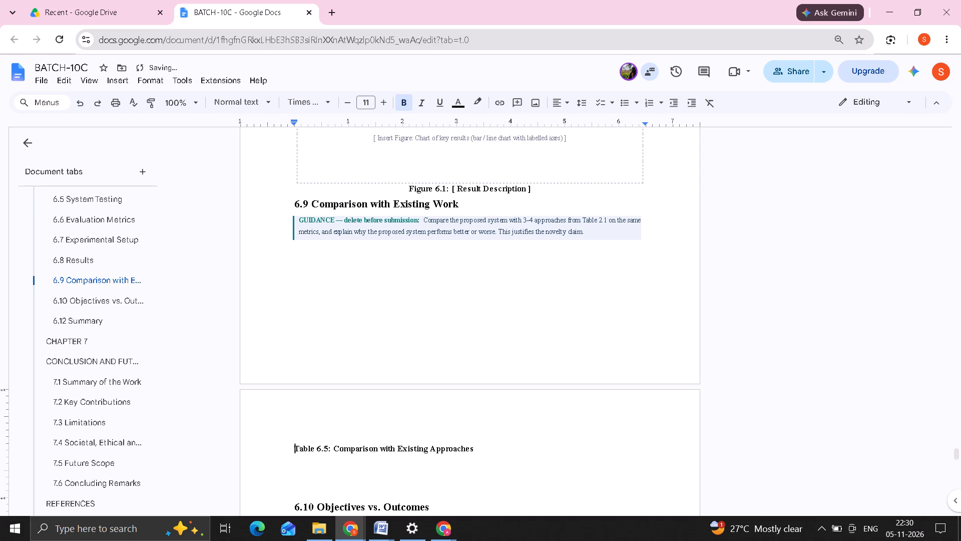
key(BackSpace)
key(Return)
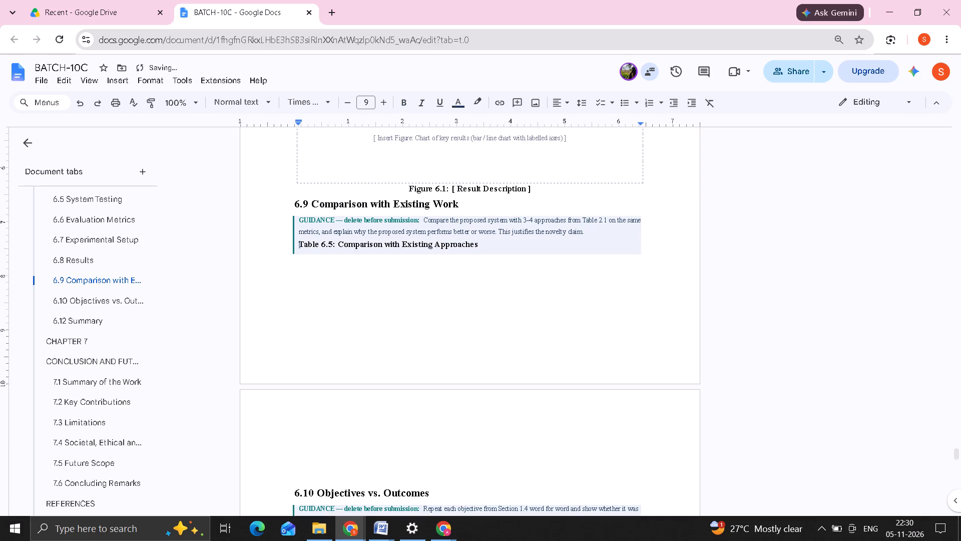
key(Return)
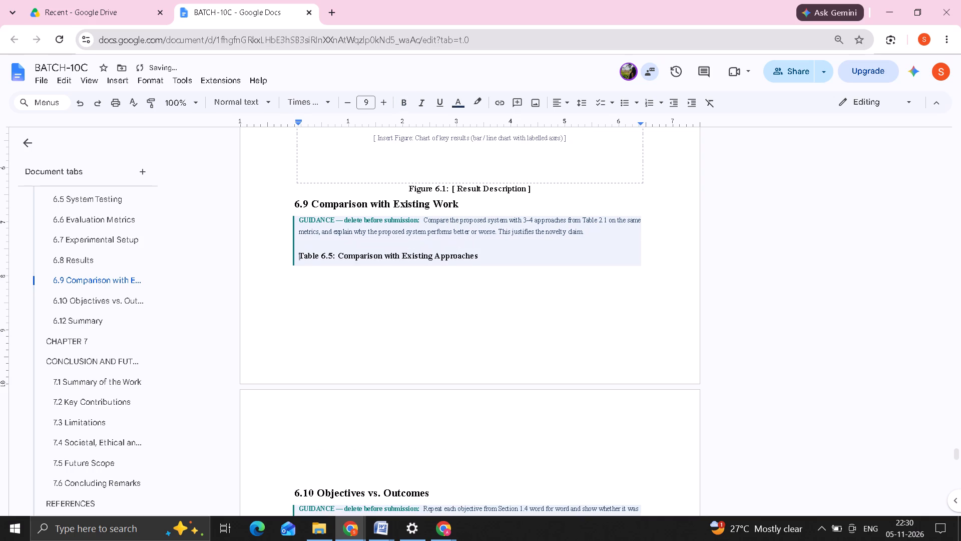
Delete the caption text "Table 6.5: Comparison with Existing Approaches" from the 6.9 guidance block.
drag(483, 260, 408, 257)
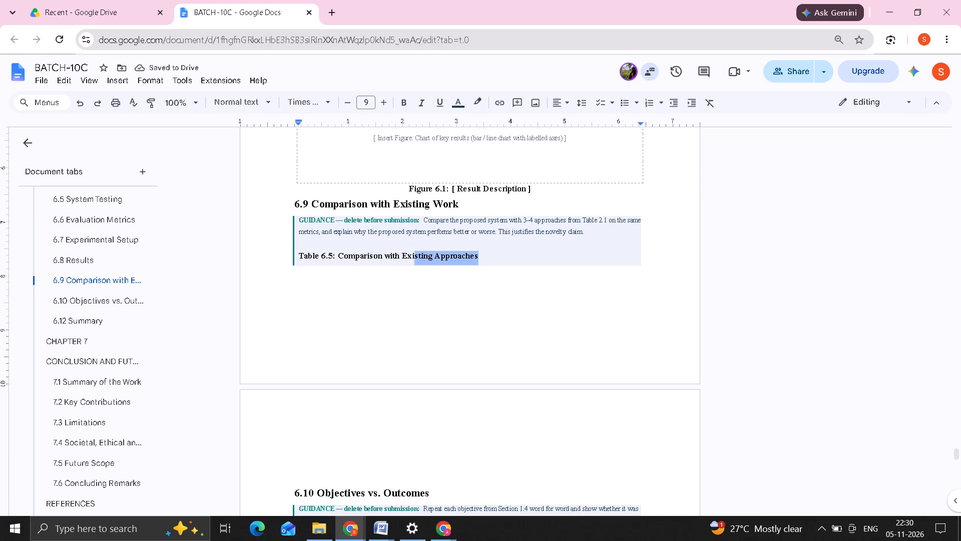
drag(408, 257, 301, 256)
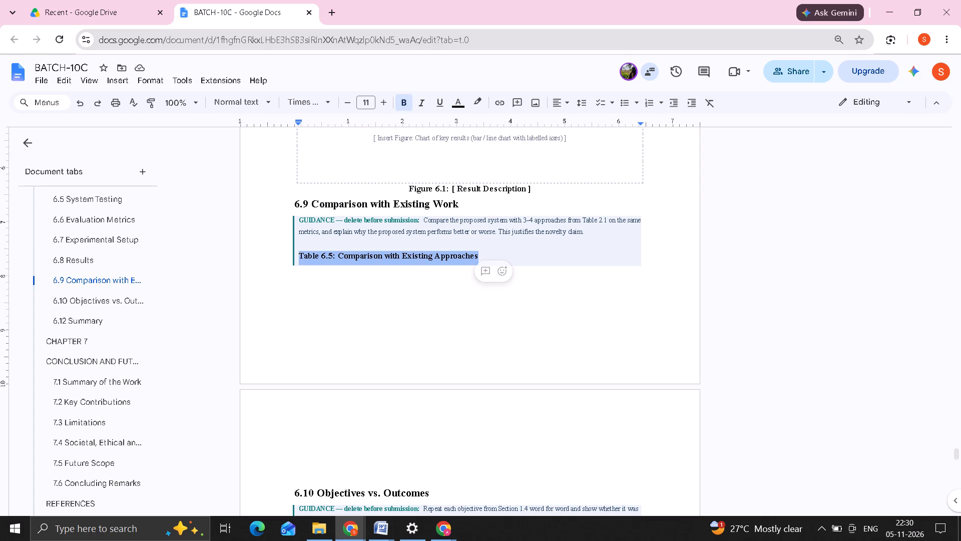
key(BackSpace)
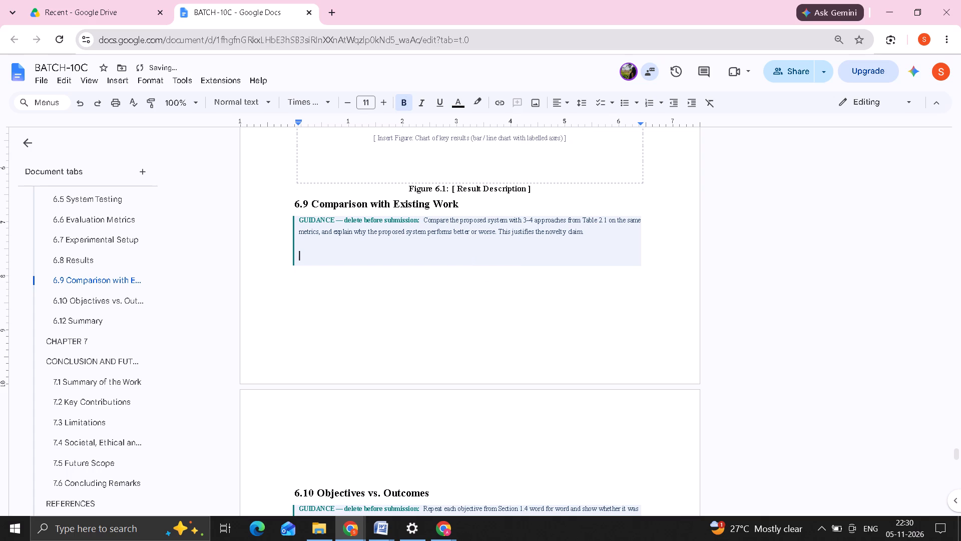
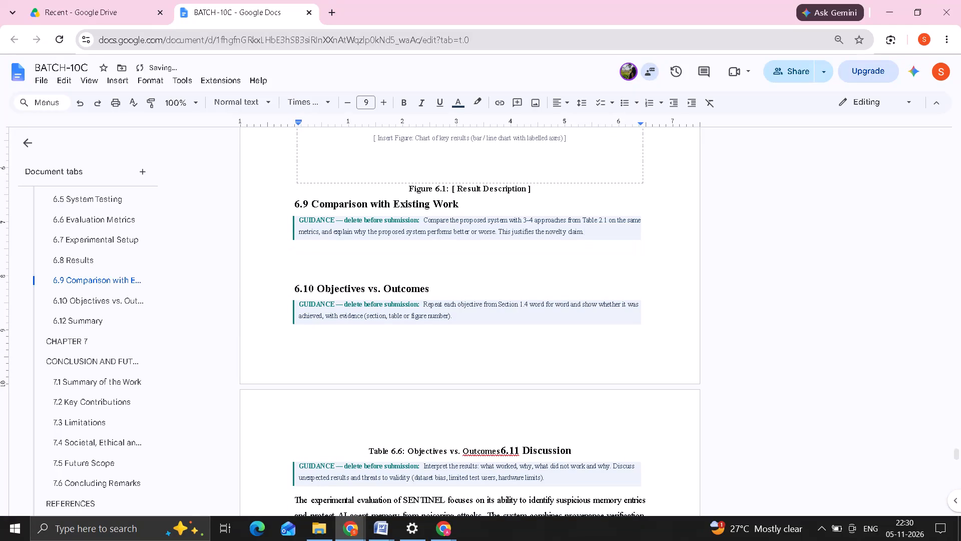
Paste the copied approaches comparison table on the blank line below the 6.9 guidance block.
click(313, 260)
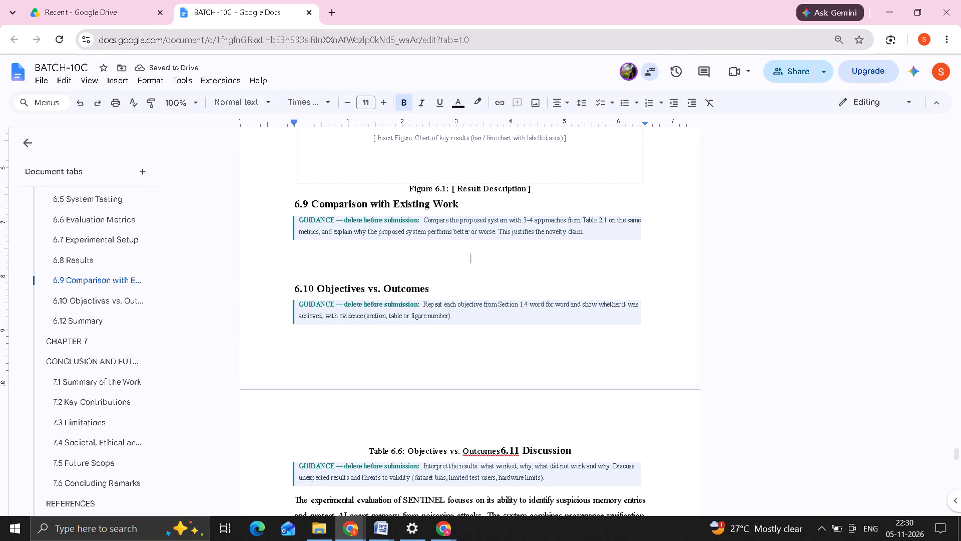
key(ctrl+v)
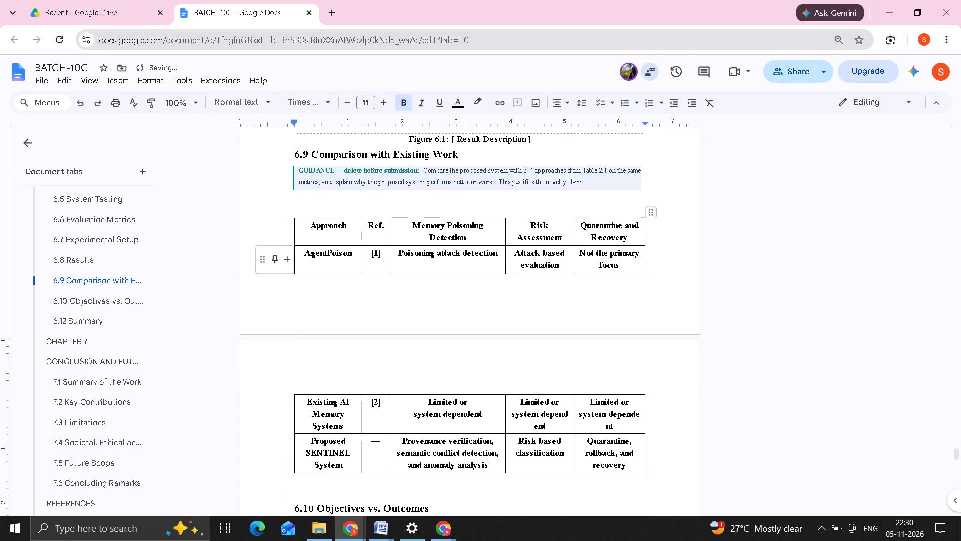
Remove the bold formatting from all the text in the pasted 6.9 comparison table.
drag(311, 227, 468, 366)
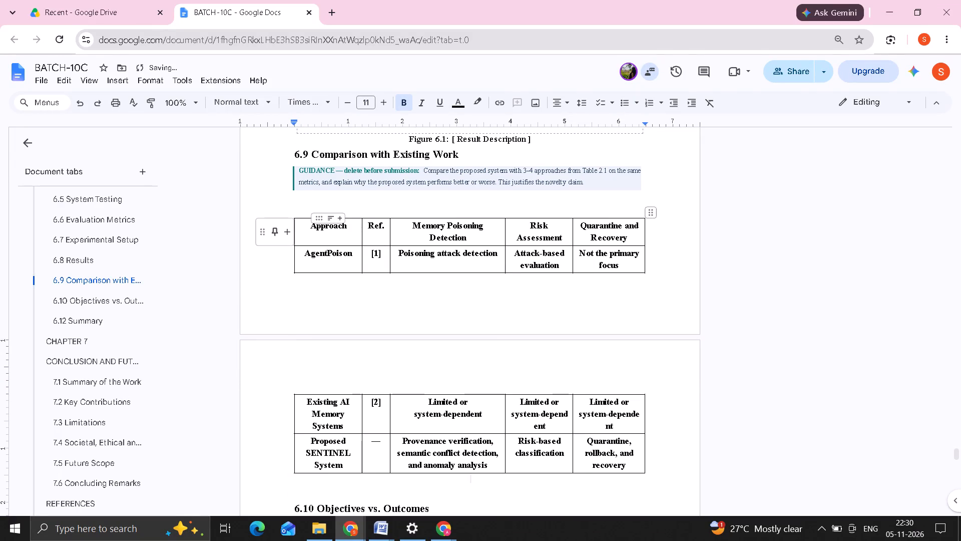
drag(468, 366, 678, 499)
key(ctrl+b)
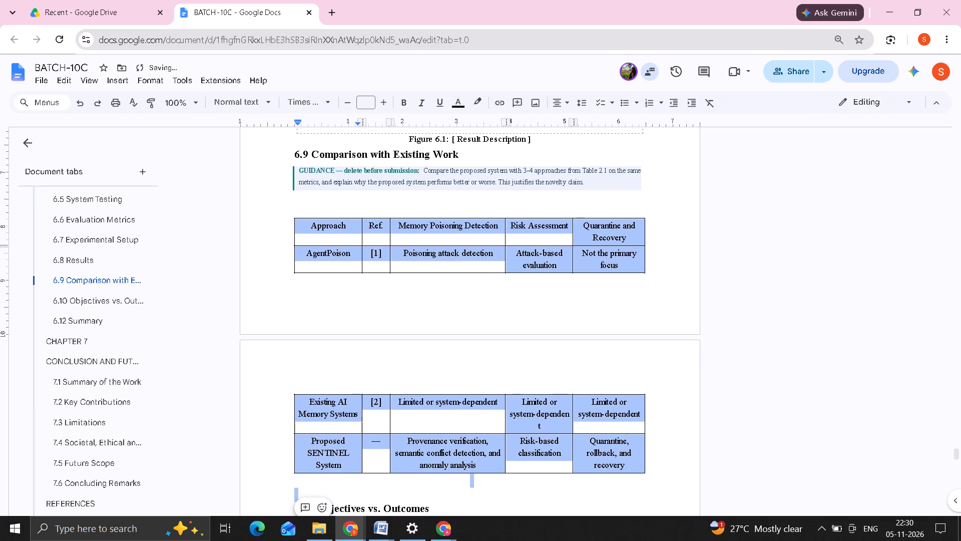
Place the Google Docs report side by side with the BATCH-10C_aligned document in Word.
click(395, 528)
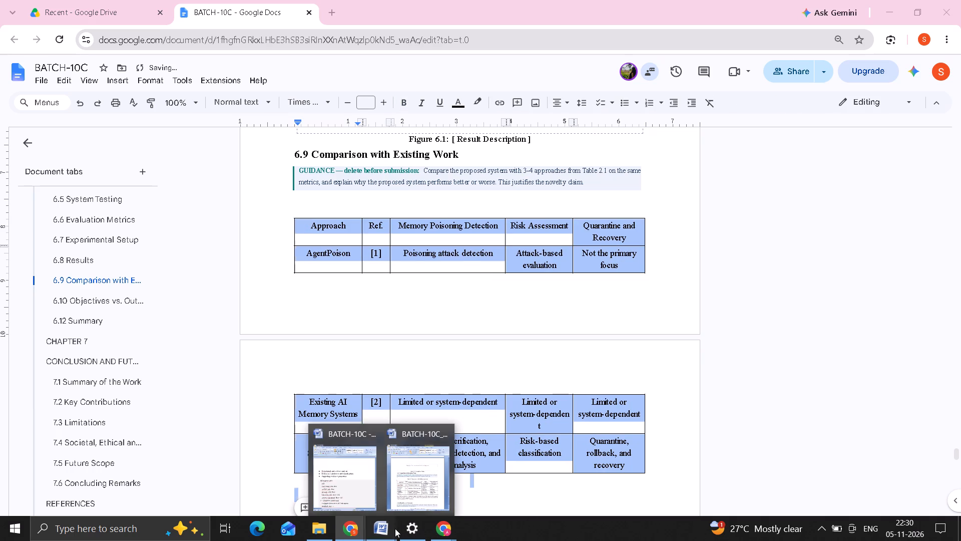
click(739, 293)
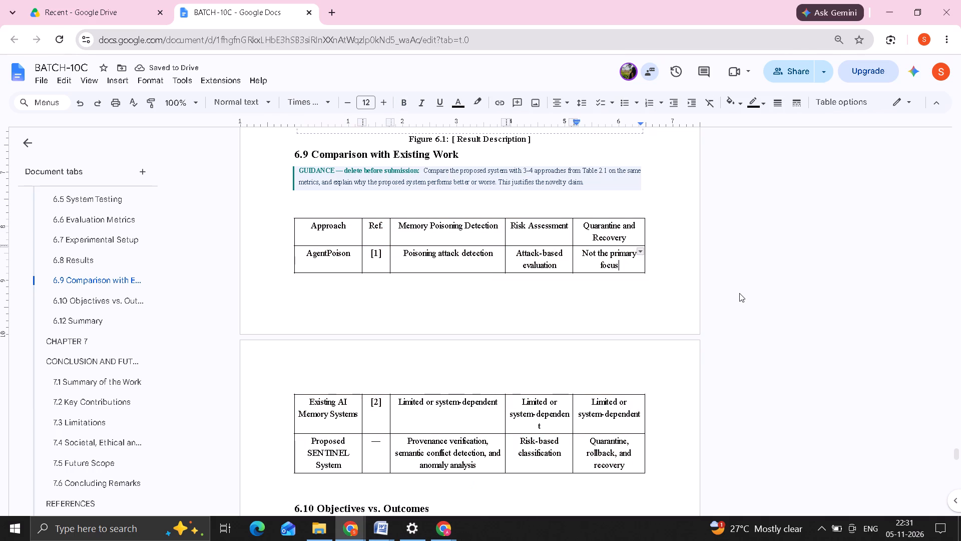
key(super+Left)
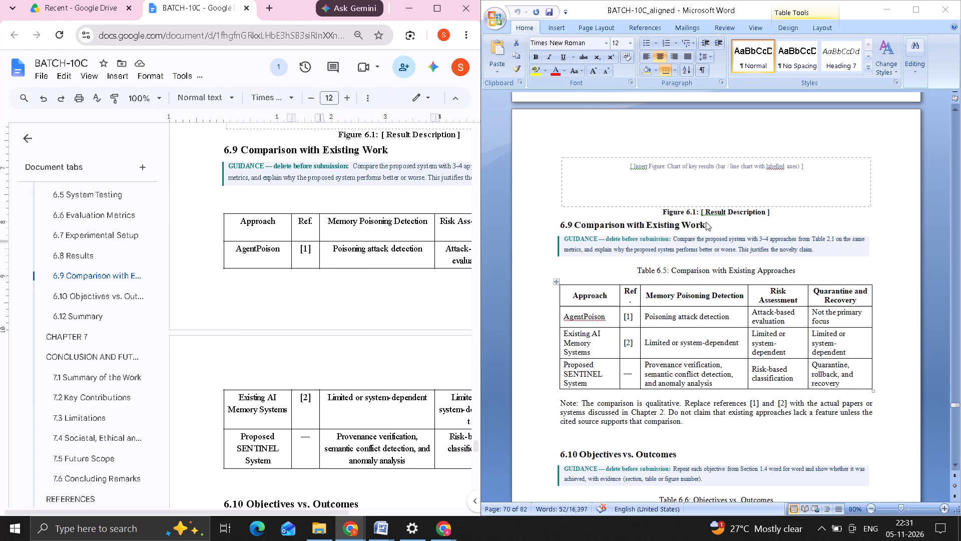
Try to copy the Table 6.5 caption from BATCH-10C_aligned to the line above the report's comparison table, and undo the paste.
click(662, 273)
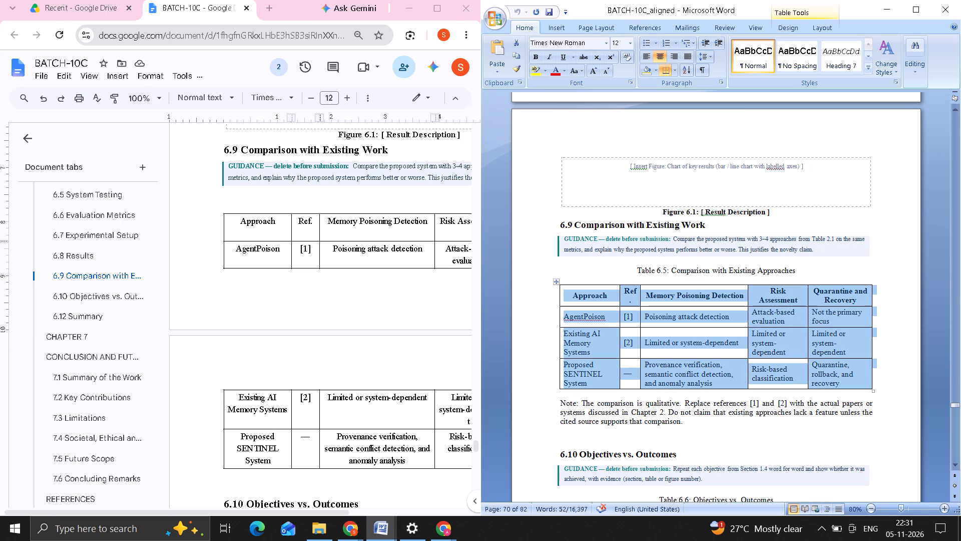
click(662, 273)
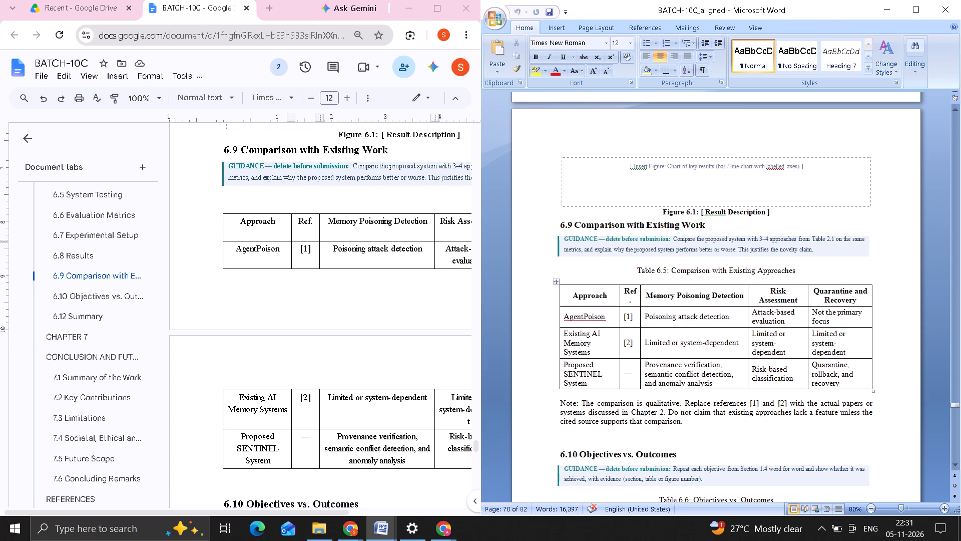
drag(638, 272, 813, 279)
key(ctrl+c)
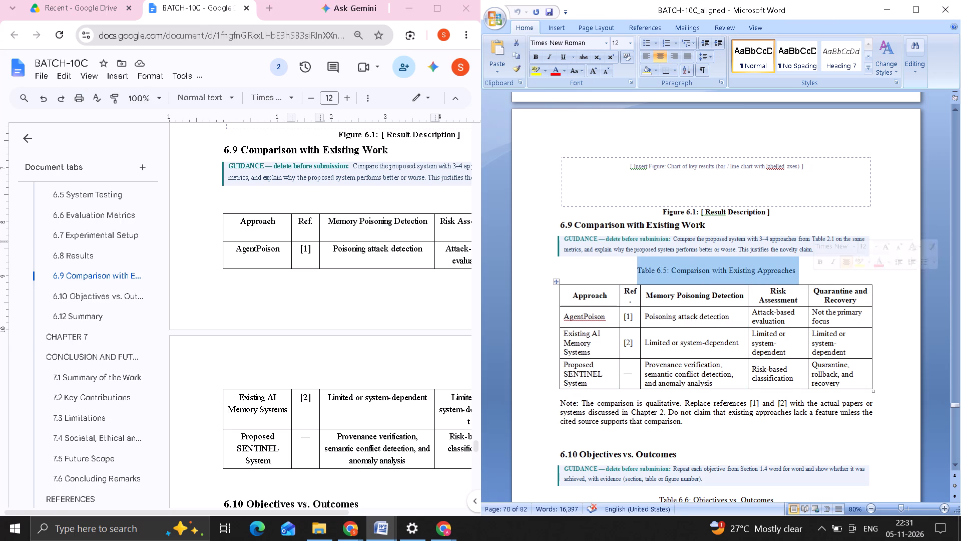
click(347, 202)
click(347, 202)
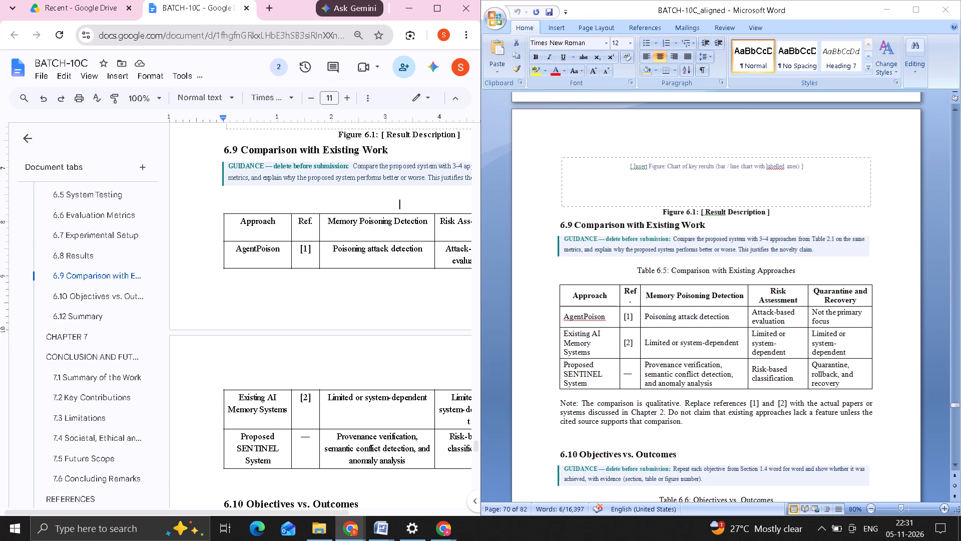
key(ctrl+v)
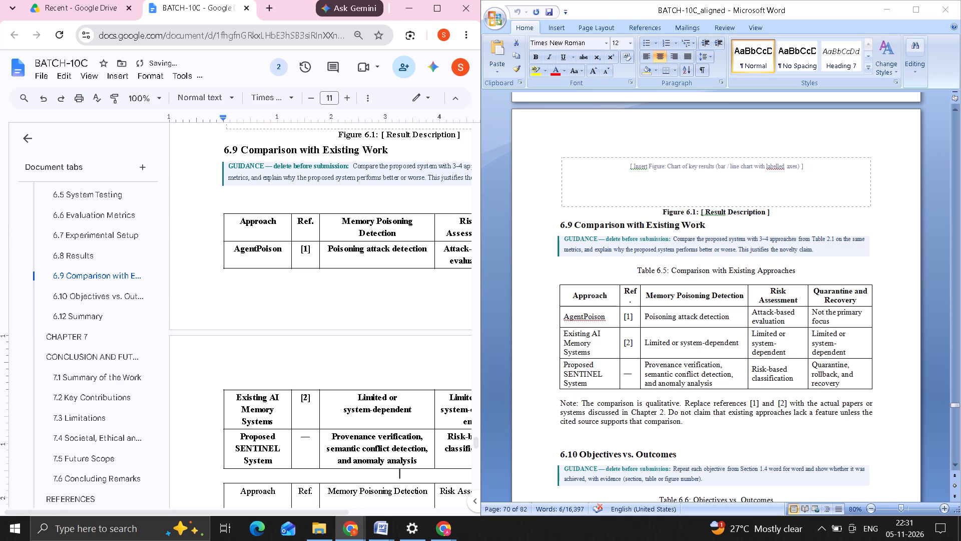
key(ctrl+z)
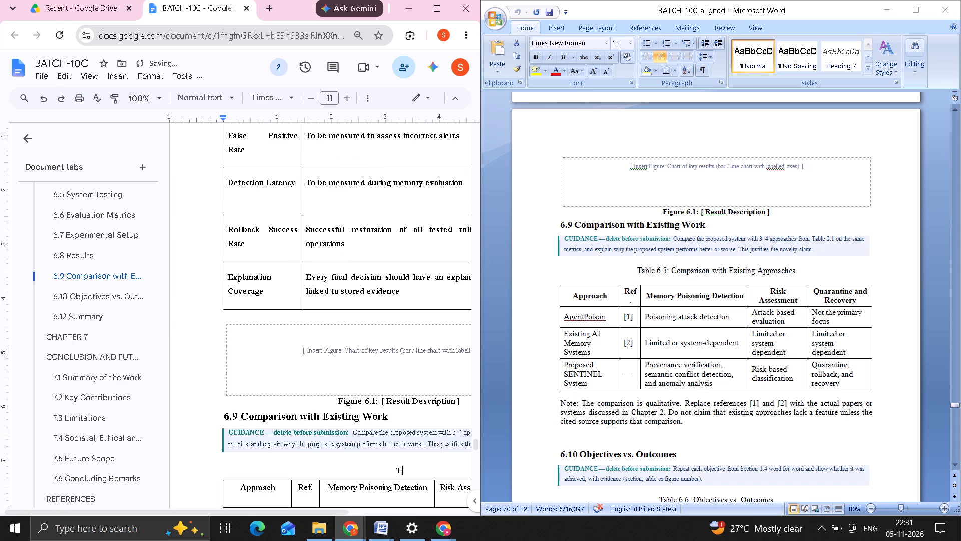
Enter the caption "Table 6.5:Comparison with Existing Approaches" on the line above the 6.9 comparison table.
text(ble)
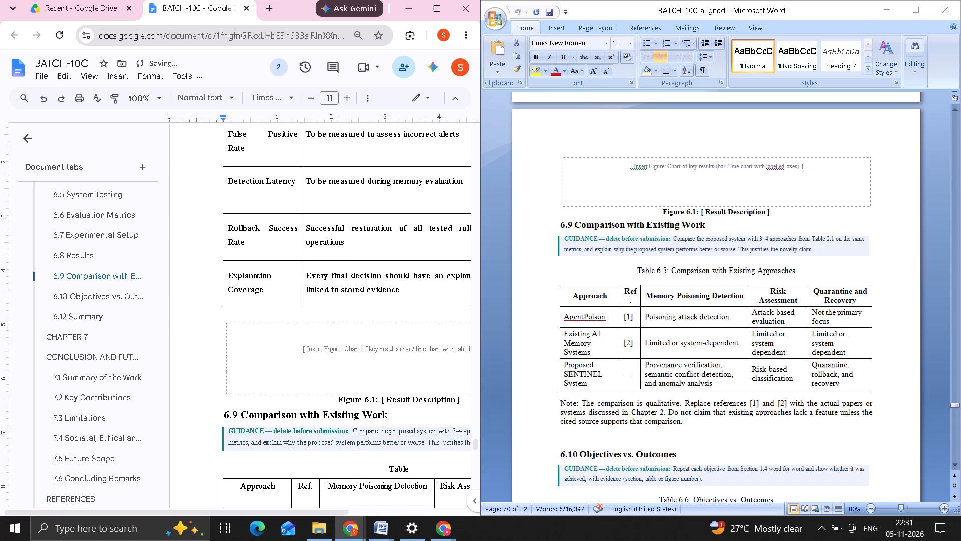
key(space)
text(6.5)
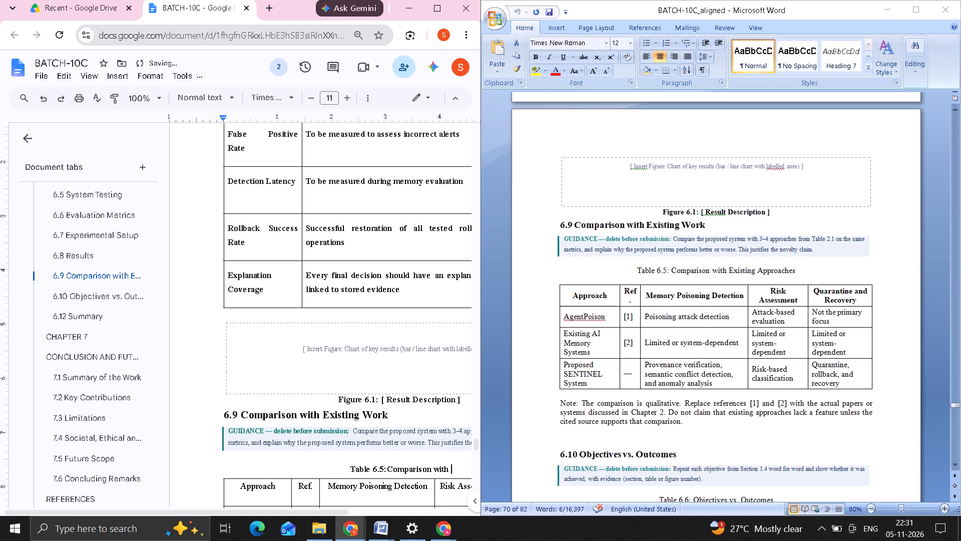
key(e)
text(xiasti)
key(BackSpace)
key(BackSpace)
key(BackSpace)
key(BackSpace)
text(sting)
key(space)
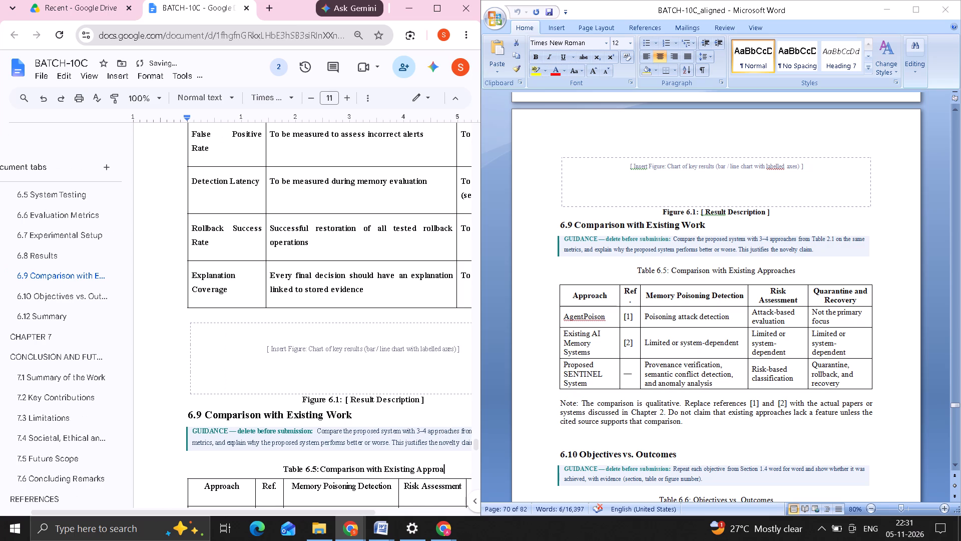
key(s)
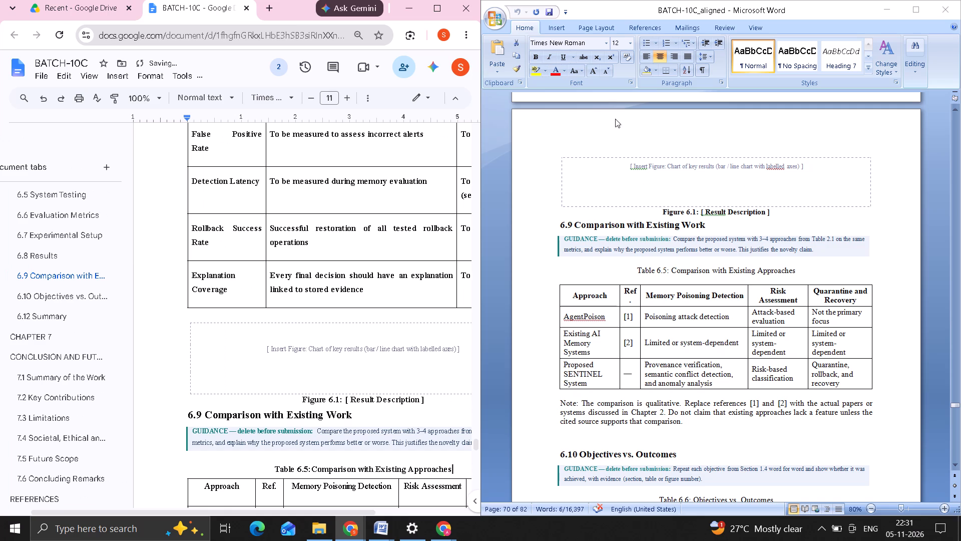
Put the 6.11 Discussion heading on its own left-aligned line, with two blank lines between it and the Table 6.6 caption.
scroll(614, 127, down, 12)
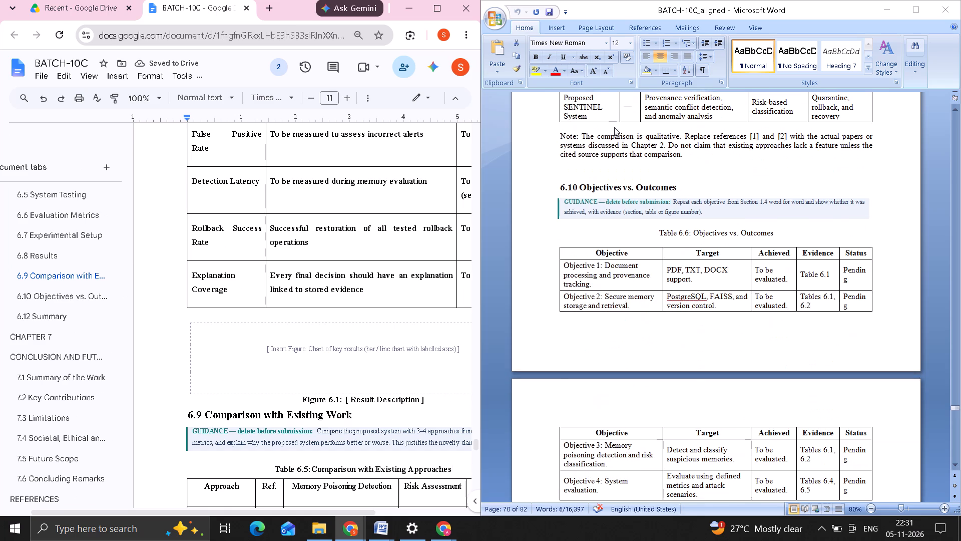
scroll(655, 274, down, 5)
scroll(445, 362, down, 5)
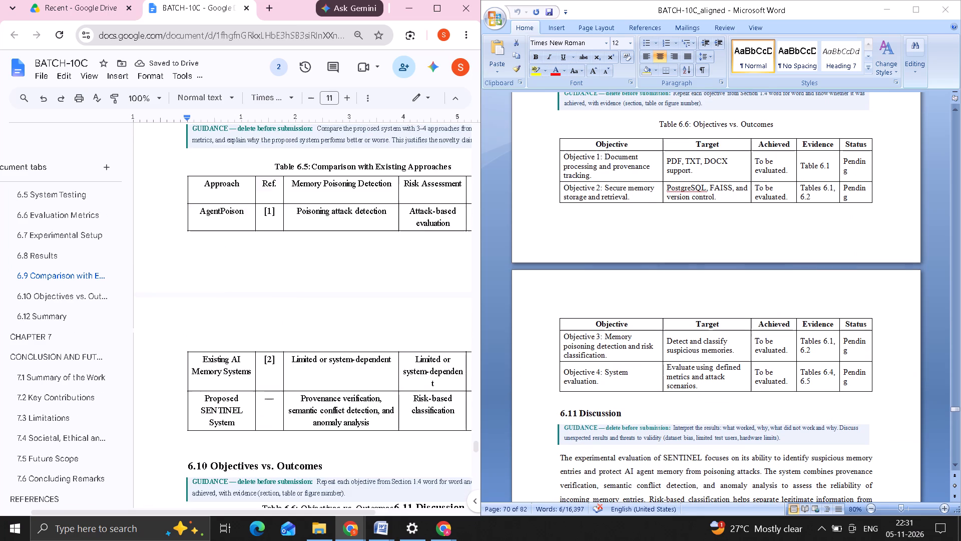
scroll(445, 362, down, 4)
scroll(445, 362, left, 1)
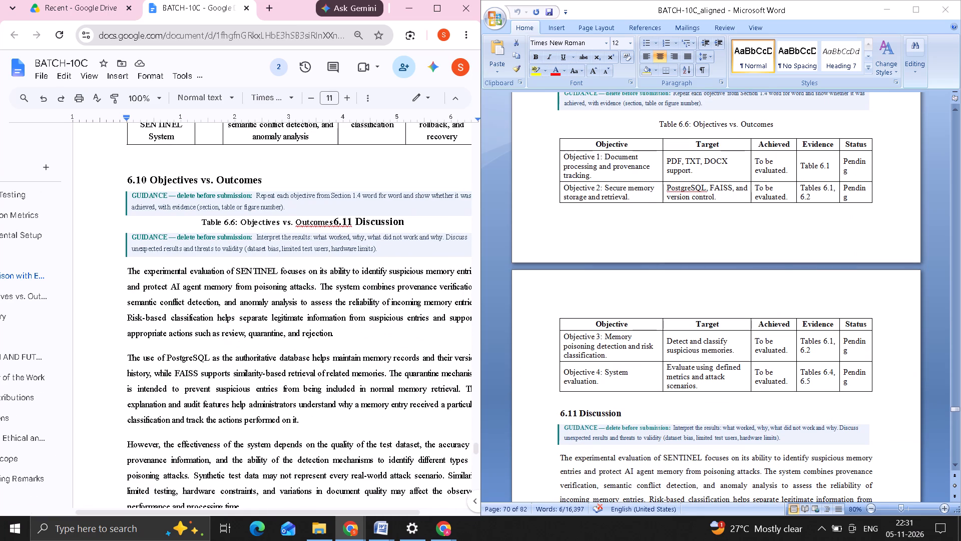
click(332, 222)
key(Return)
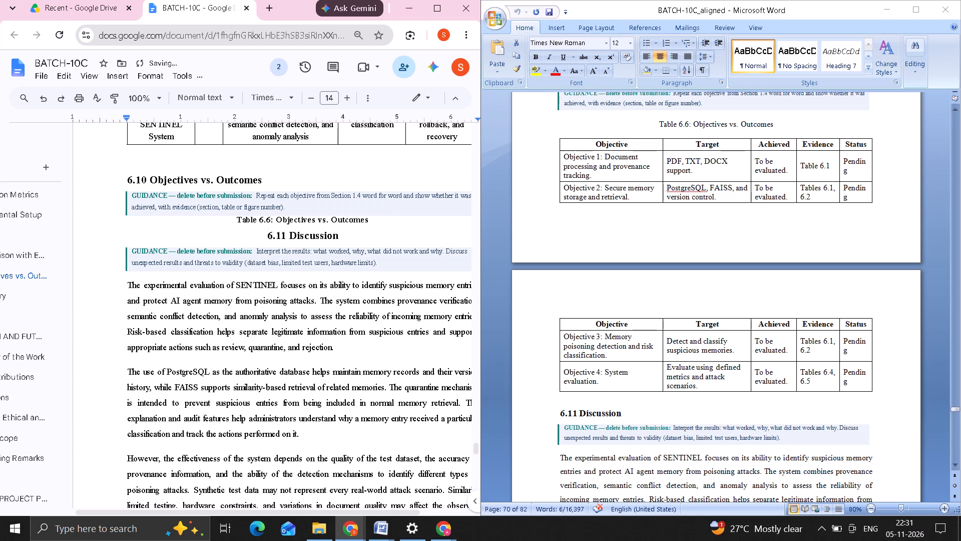
click(384, 221)
key(Return)
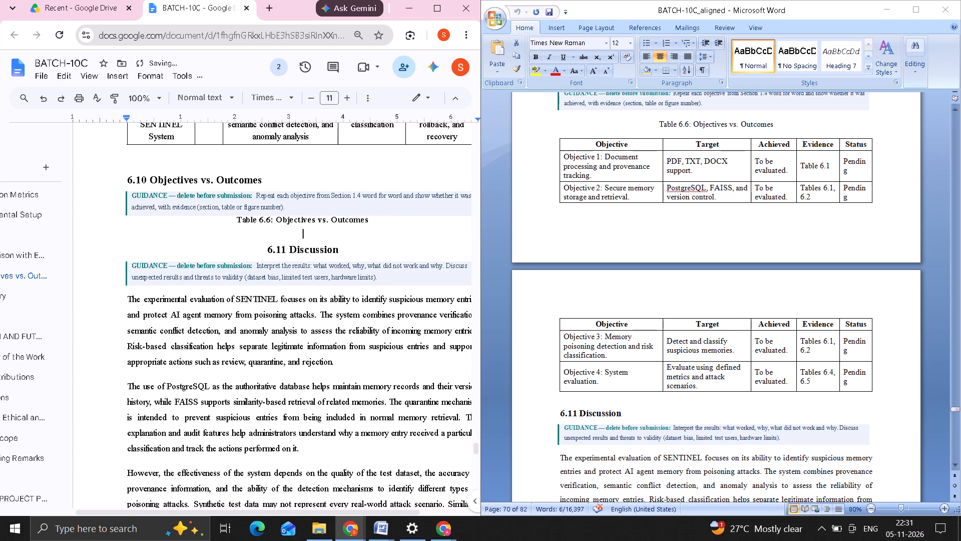
click(264, 252)
key(BackSpace)
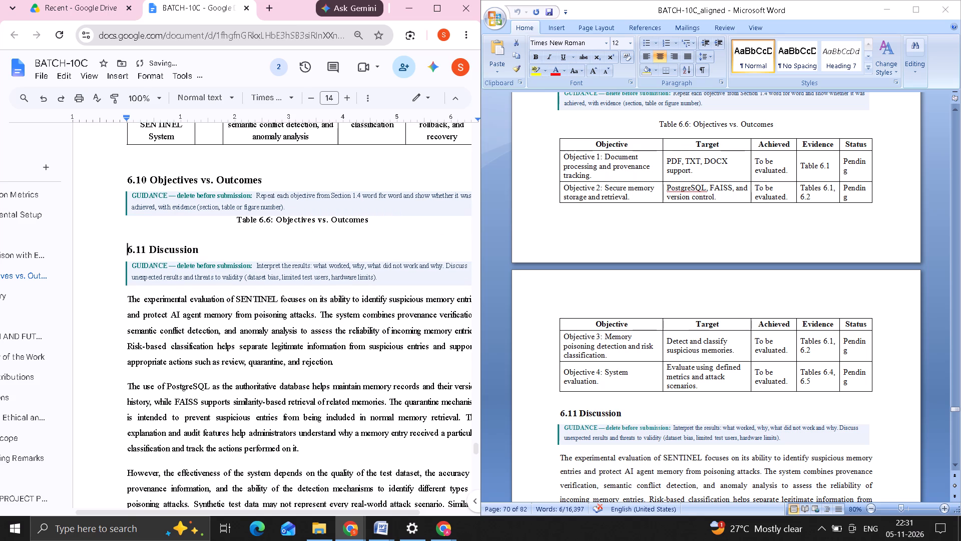
click(375, 221)
key(Return)
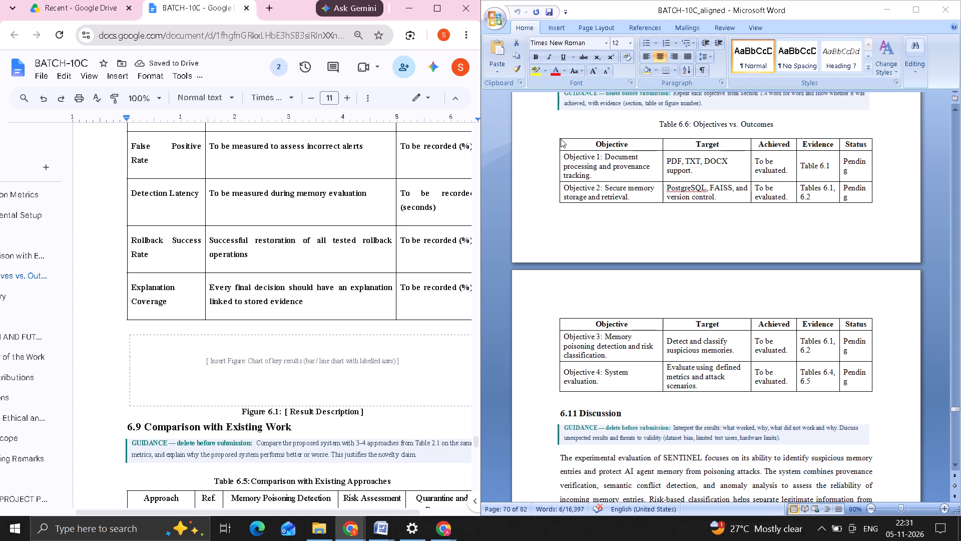
Mark the blank line below the report's Table 6.6 caption, and copy the whole Objectives vs. Outcomes table from BATCH-10C_aligned.
click(561, 139)
scroll(363, 271, down, 4)
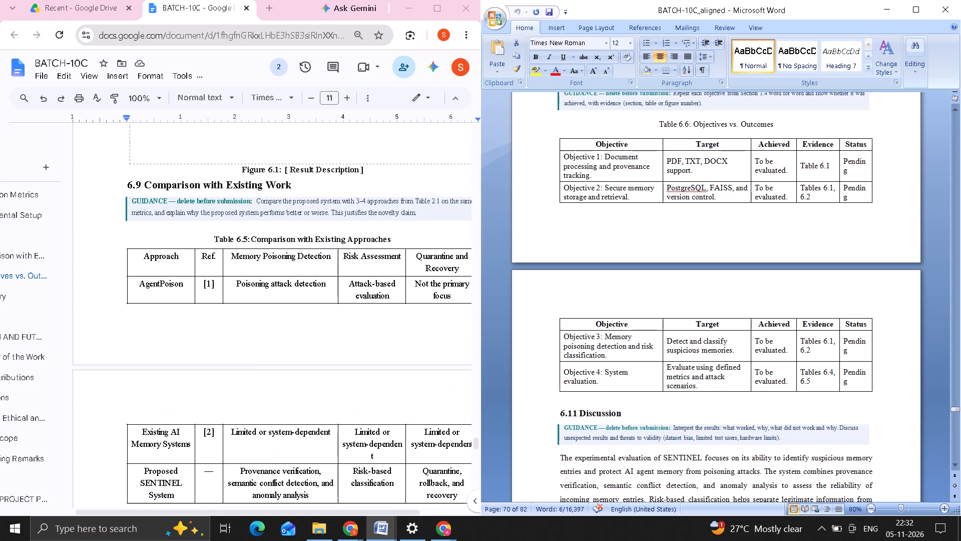
scroll(363, 271, down, 7)
scroll(363, 271, up, 2)
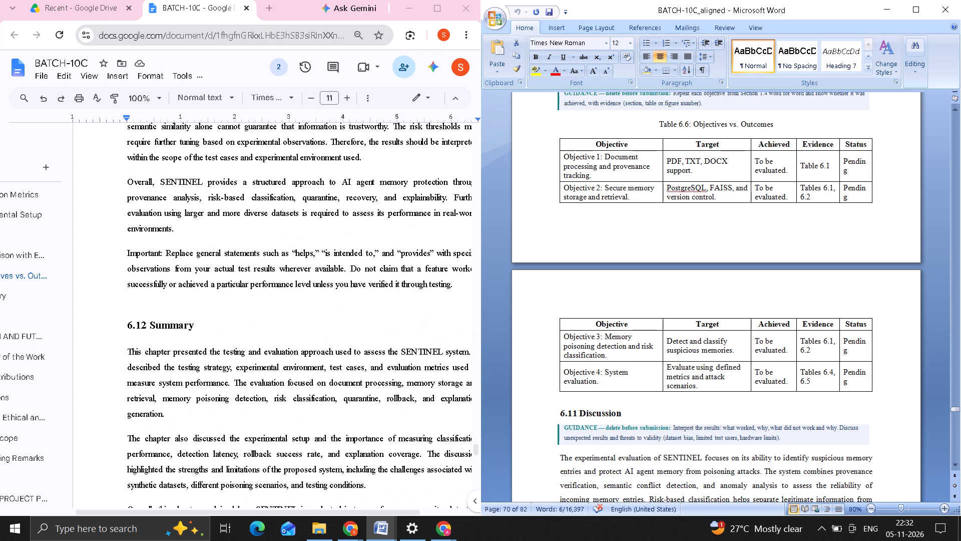
scroll(363, 271, up, 7)
scroll(363, 271, down, 2)
scroll(363, 271, up, 6)
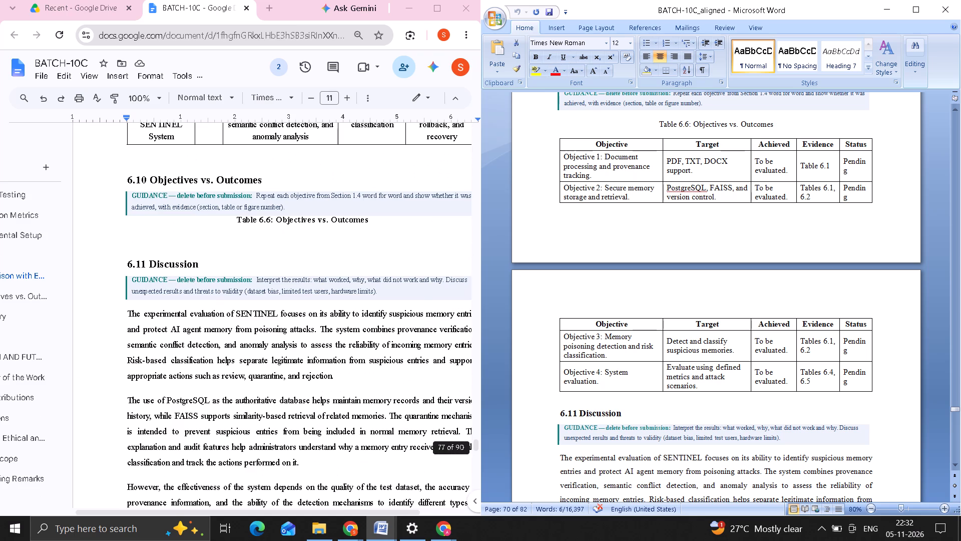
click(401, 242)
click(707, 153)
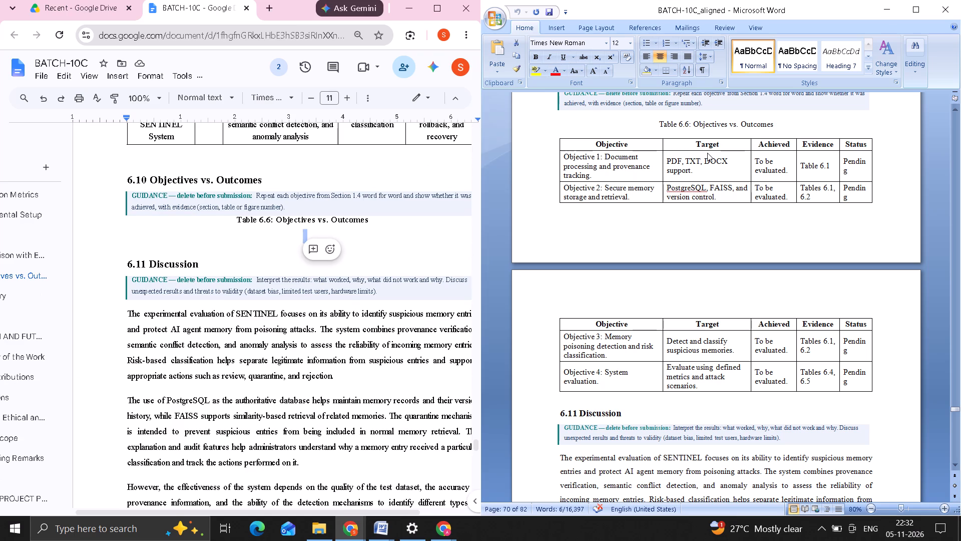
click(557, 136)
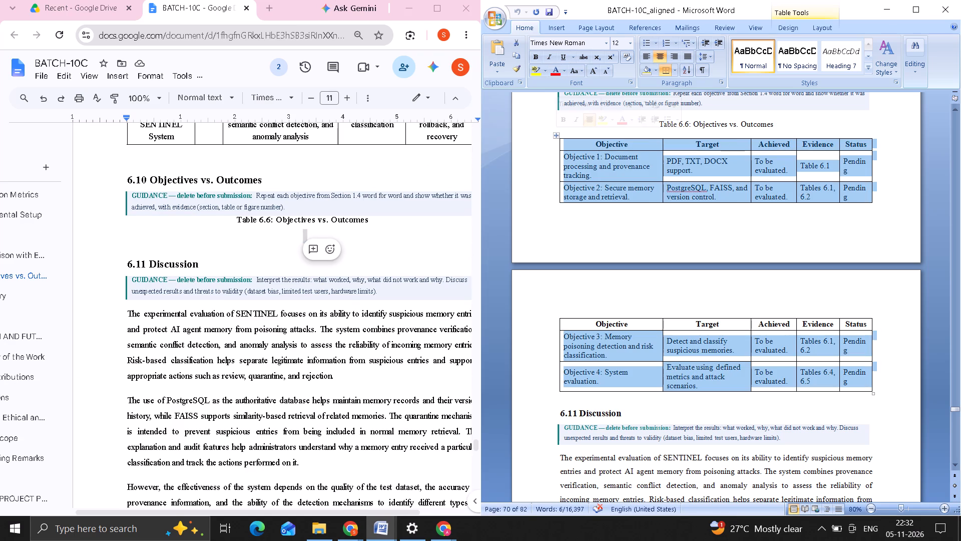
right_click(563, 135)
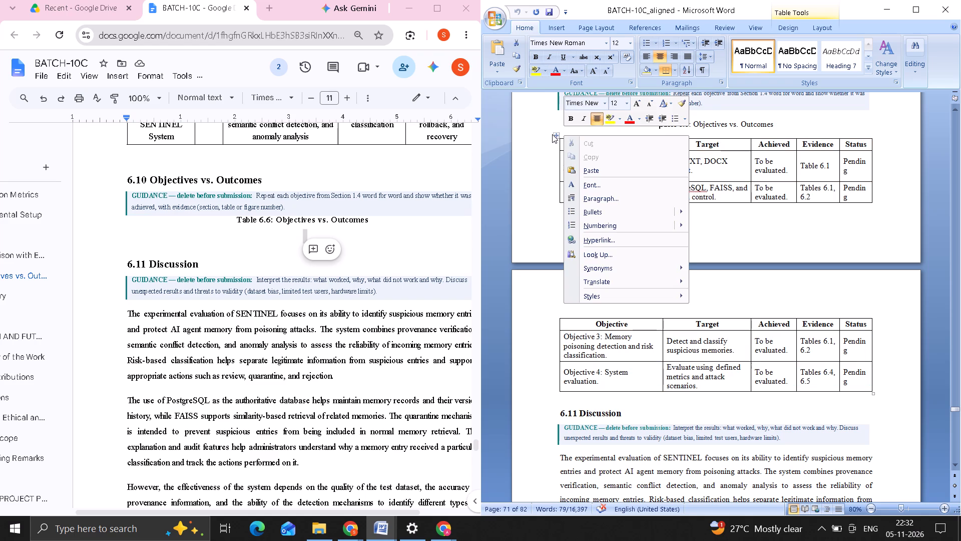
click(554, 134)
right_click(554, 134)
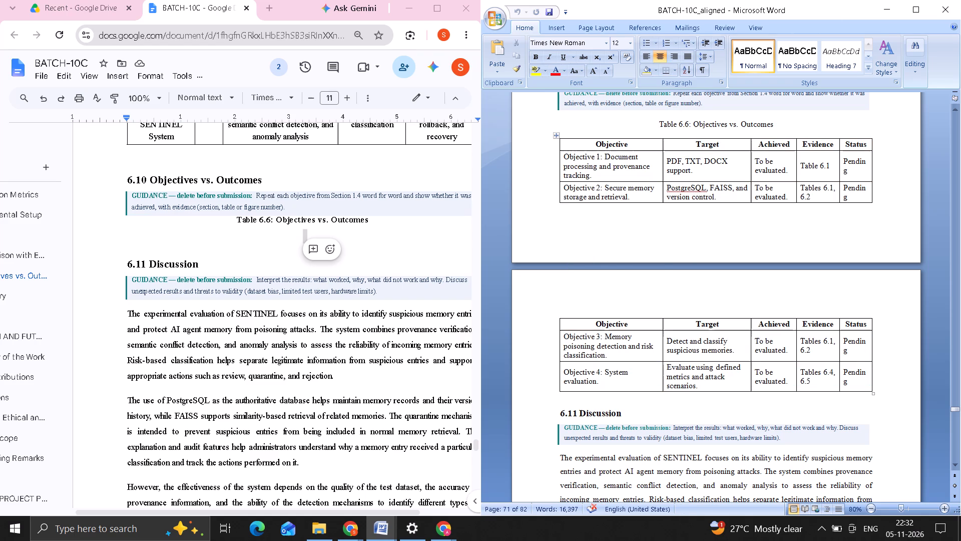
click(581, 158)
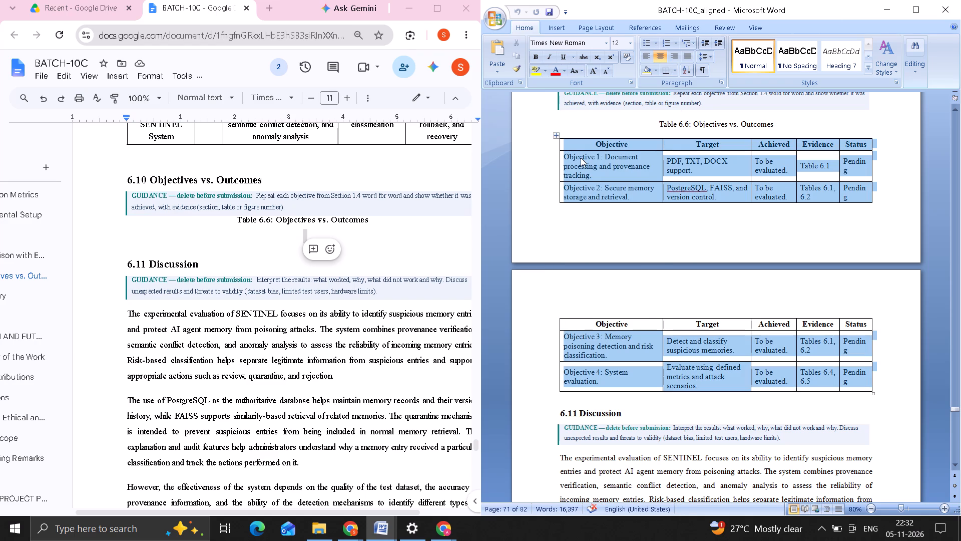
Maximise the Google Docs report, justify the blank line below the Table 6.6 caption, and paste the copied table there.
click(432, 10)
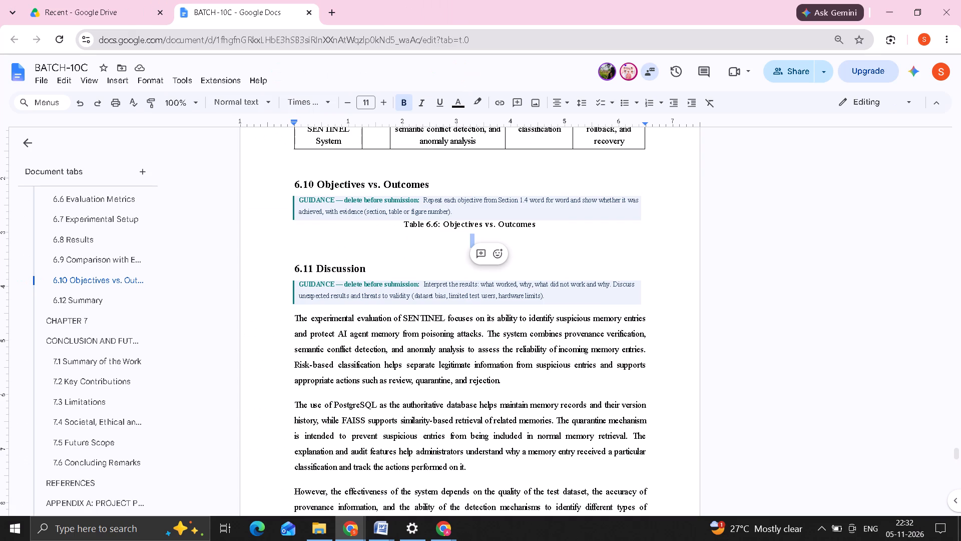
click(563, 103)
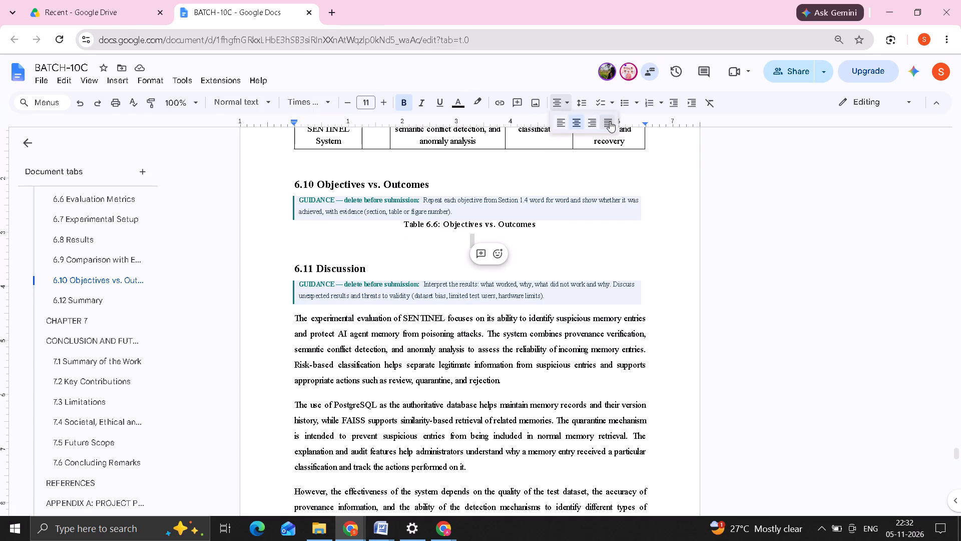
click(610, 121)
key(ctrl+v)
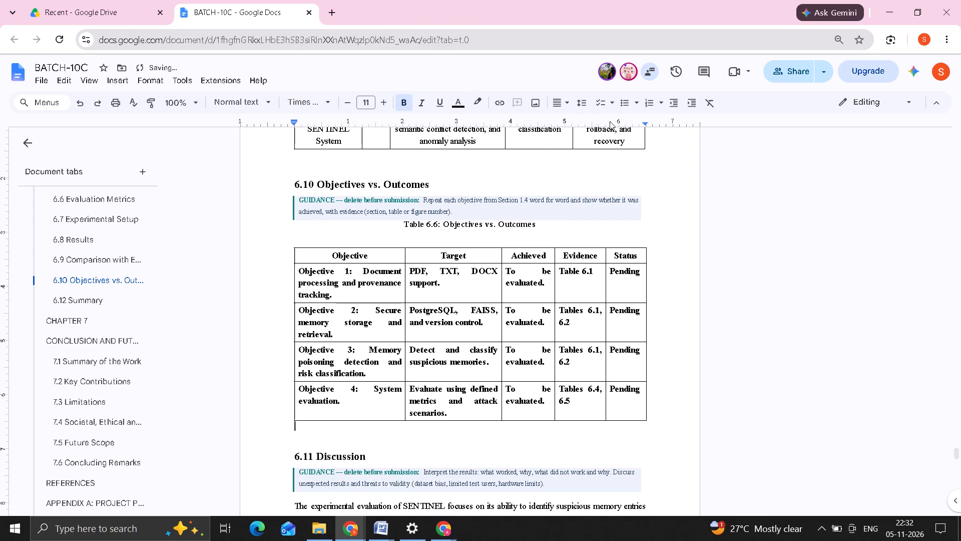
Remove the bold formatting from the whole Objectives vs. Outcomes table in section 6.10.
drag(329, 256, 451, 305)
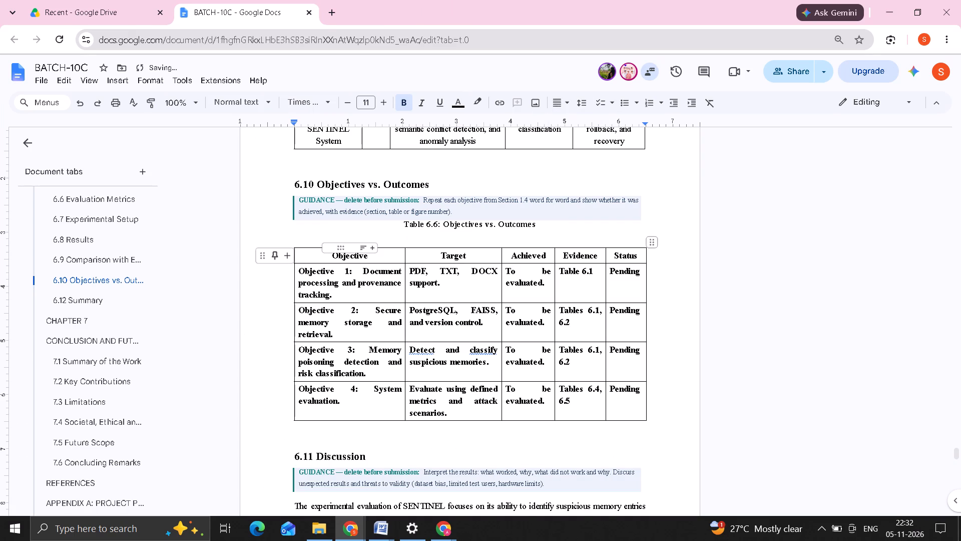
drag(451, 305, 608, 408)
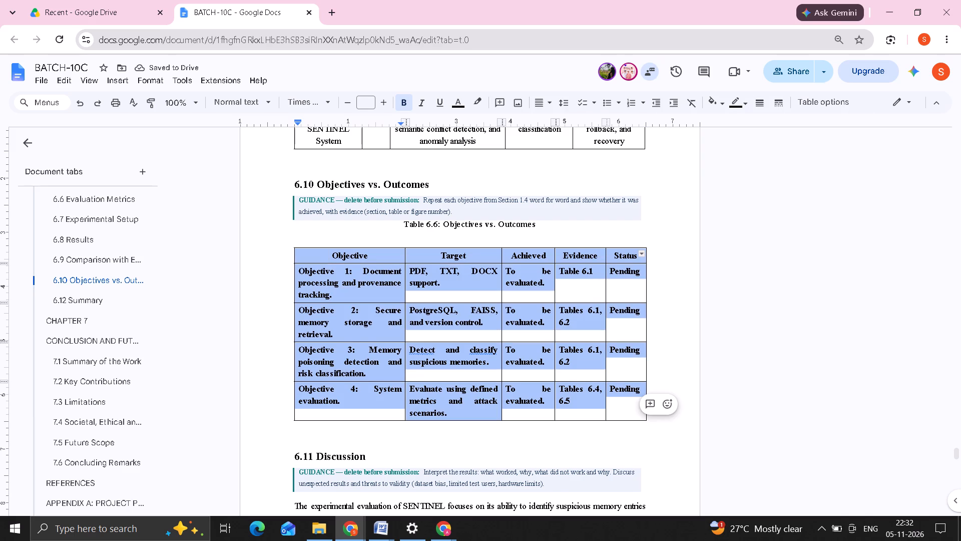
key(ctrl+b)
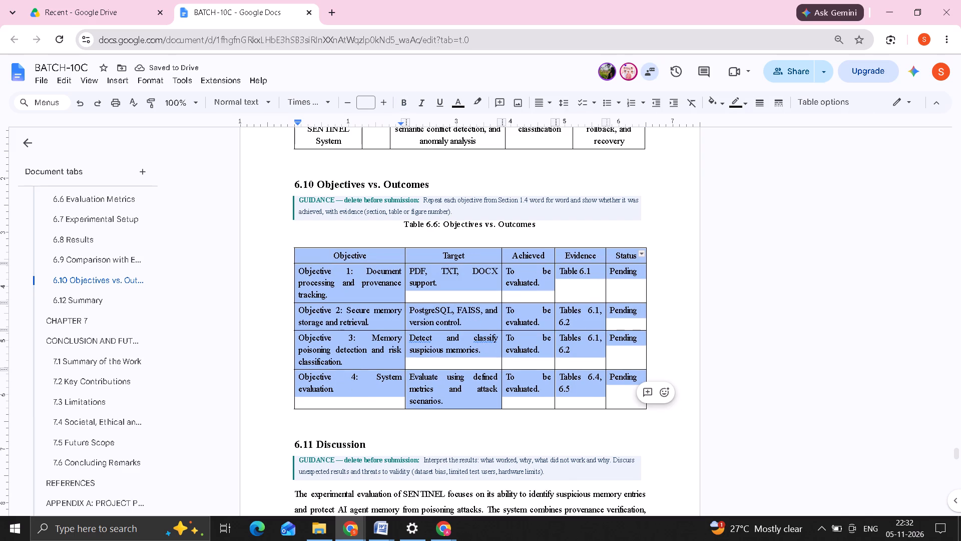
click(375, 241)
Look through the rest of the report, from 6.11 Discussion to the Appendix A tables, for remaining placeholder tables.
scroll(375, 241, down, 1)
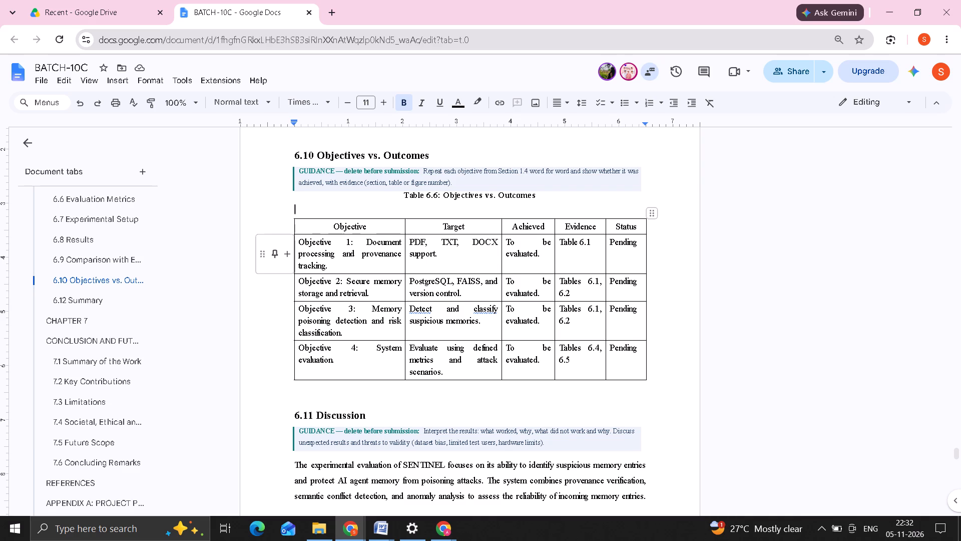
scroll(375, 241, down, 11)
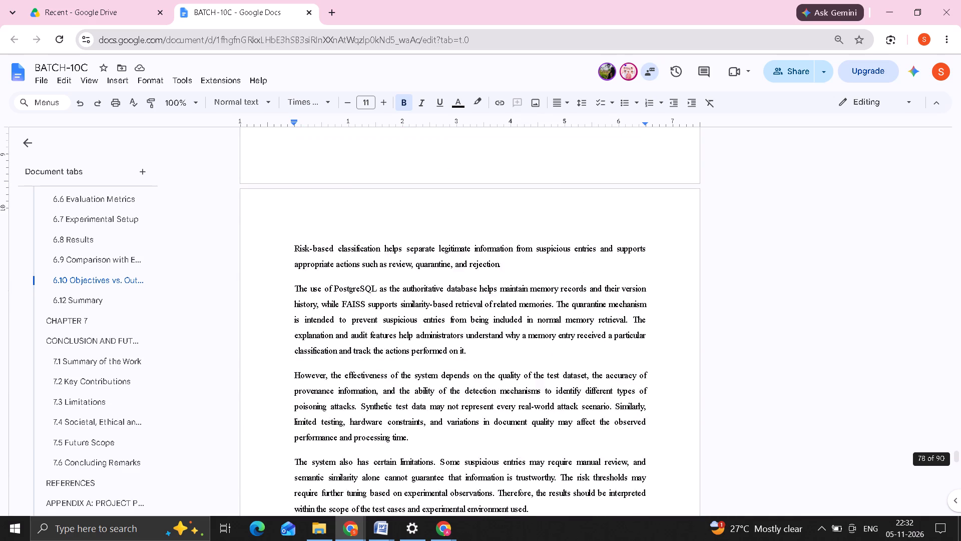
scroll(375, 241, down, 19)
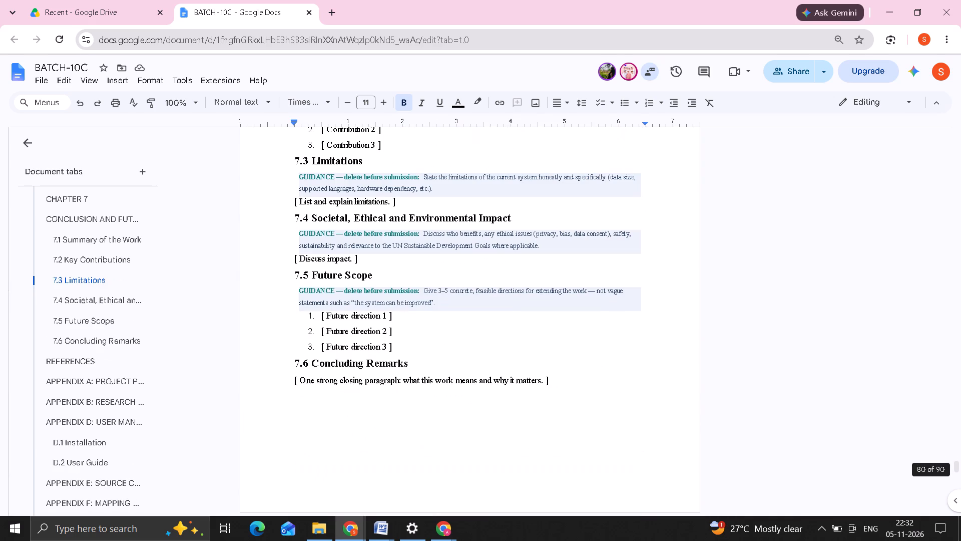
scroll(375, 241, up, 4)
scroll(375, 241, down, 9)
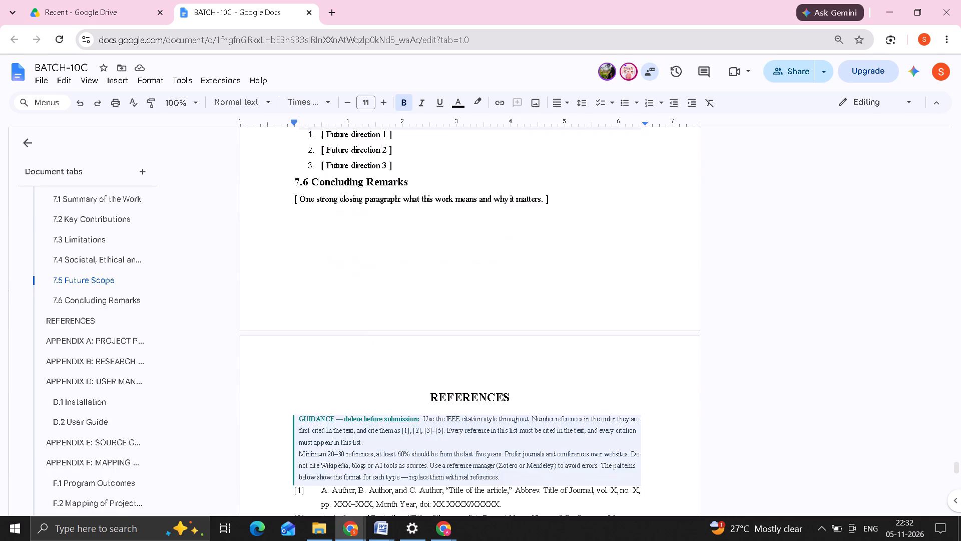
scroll(375, 241, down, 13)
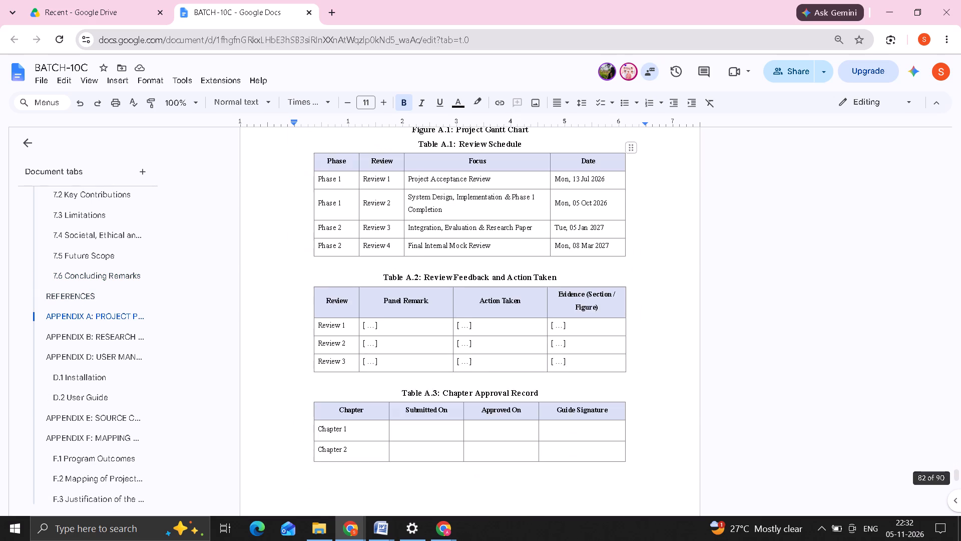
scroll(375, 241, down, 1)
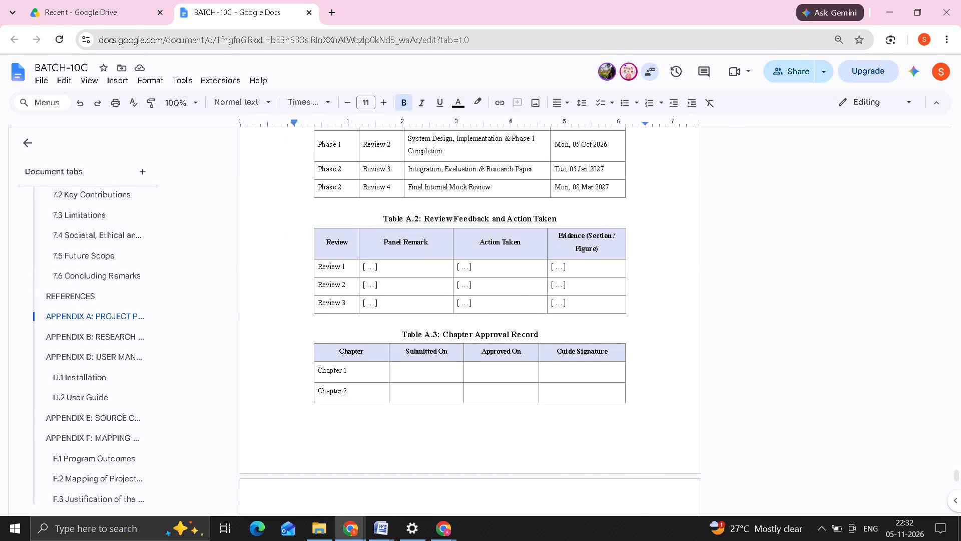
Place the report beside BATCH-10C_aligned in Word and copy the whole Table A.2 Review Feedback and Action Taken from it.
key(super+Left)
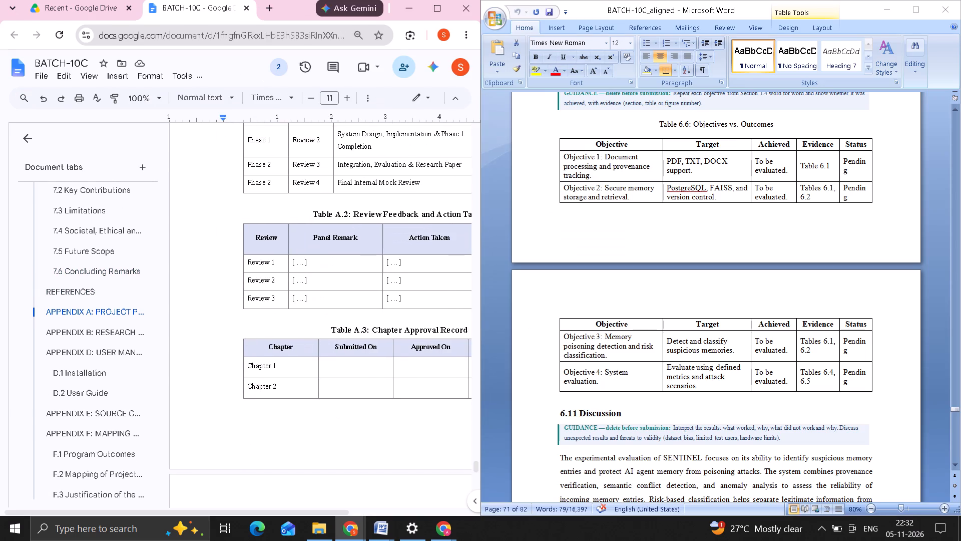
scroll(376, 302, up, 2)
scroll(376, 302, down, 1)
scroll(376, 302, left, 2)
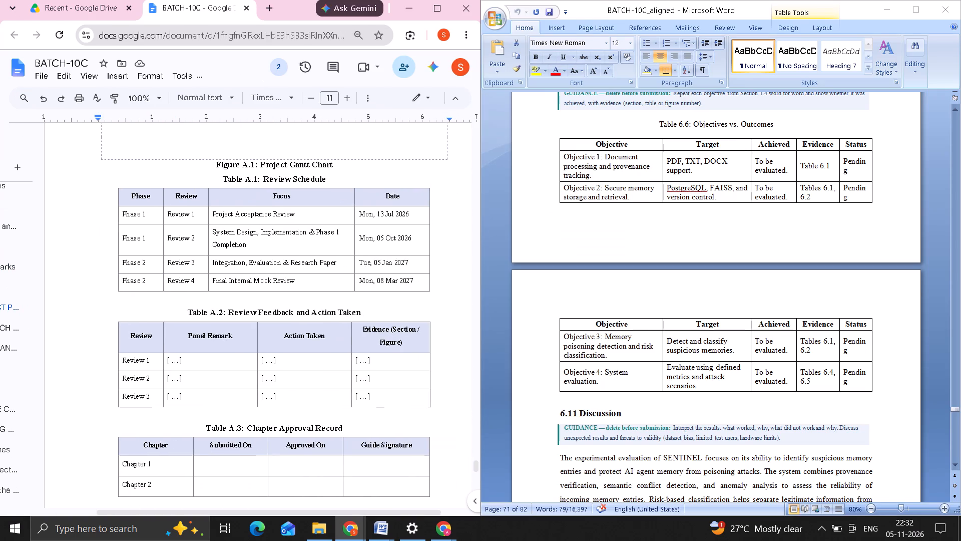
scroll(798, 317, down, 20)
scroll(798, 317, down, 16)
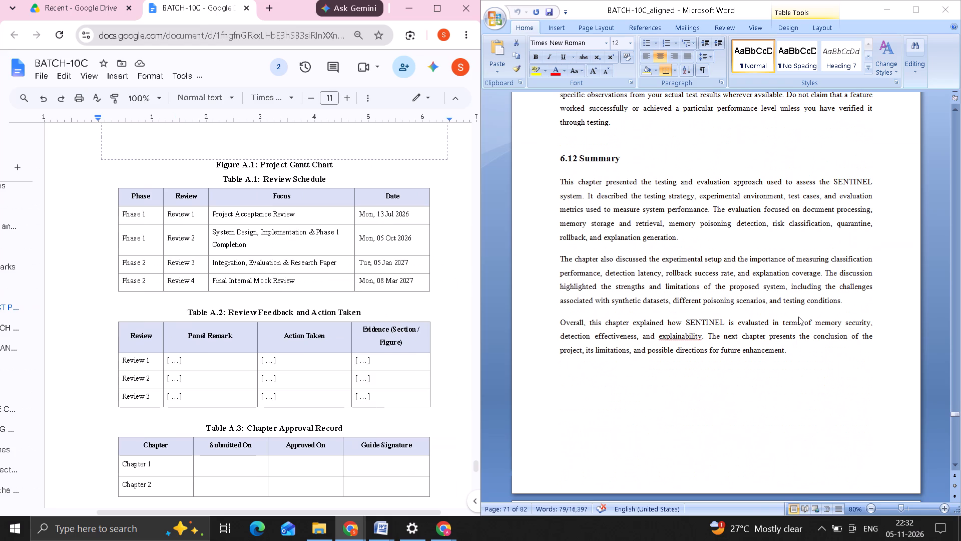
scroll(798, 317, down, 9)
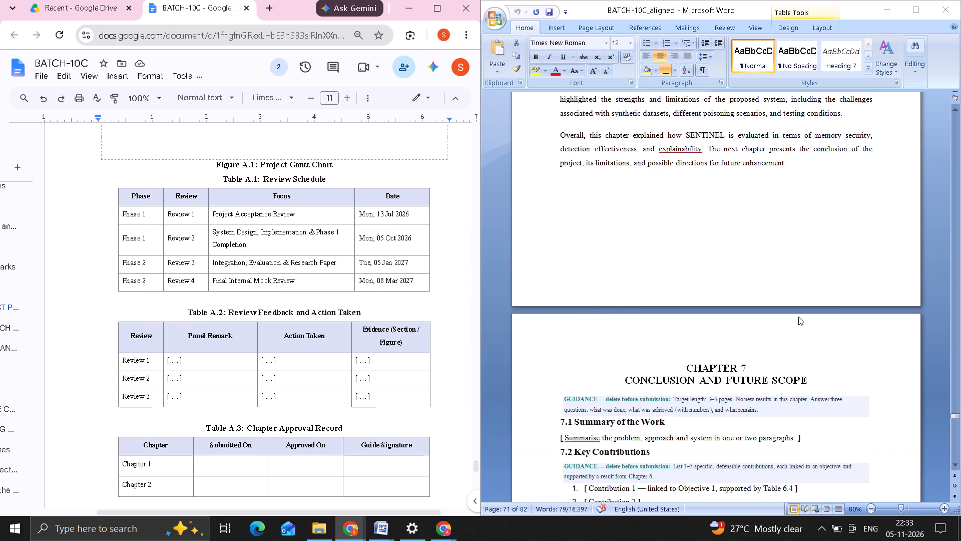
scroll(798, 317, down, 20)
scroll(798, 317, down, 7)
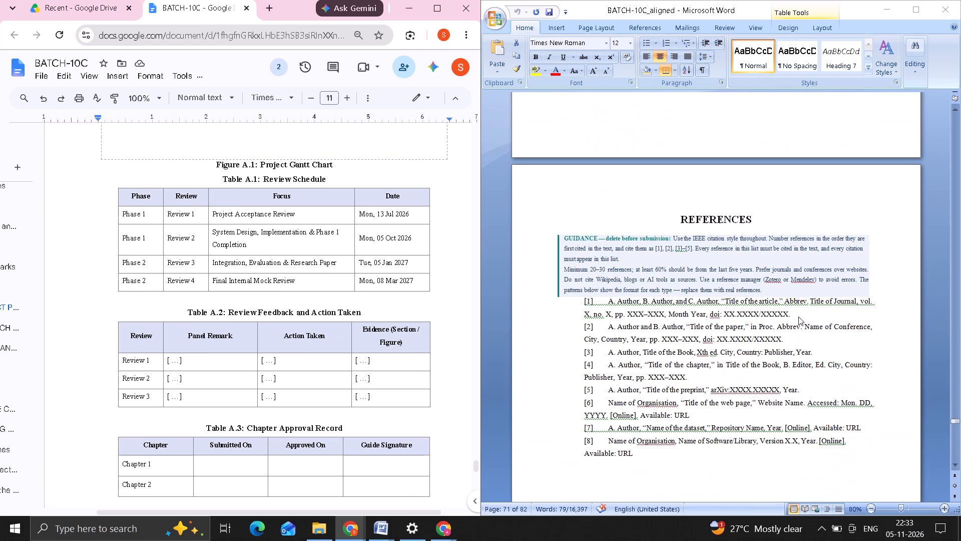
scroll(798, 317, down, 10)
scroll(798, 317, down, 13)
scroll(798, 317, down, 9)
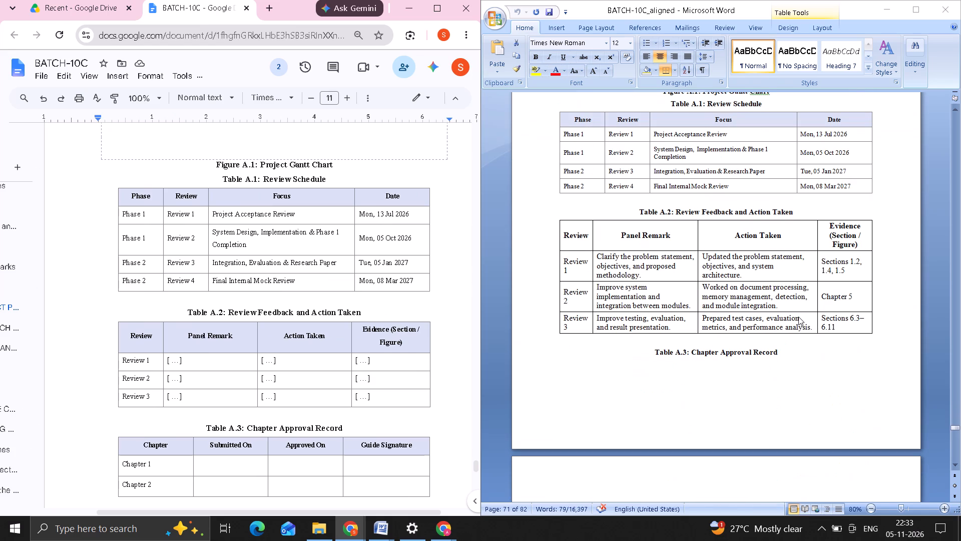
scroll(798, 317, down, 1)
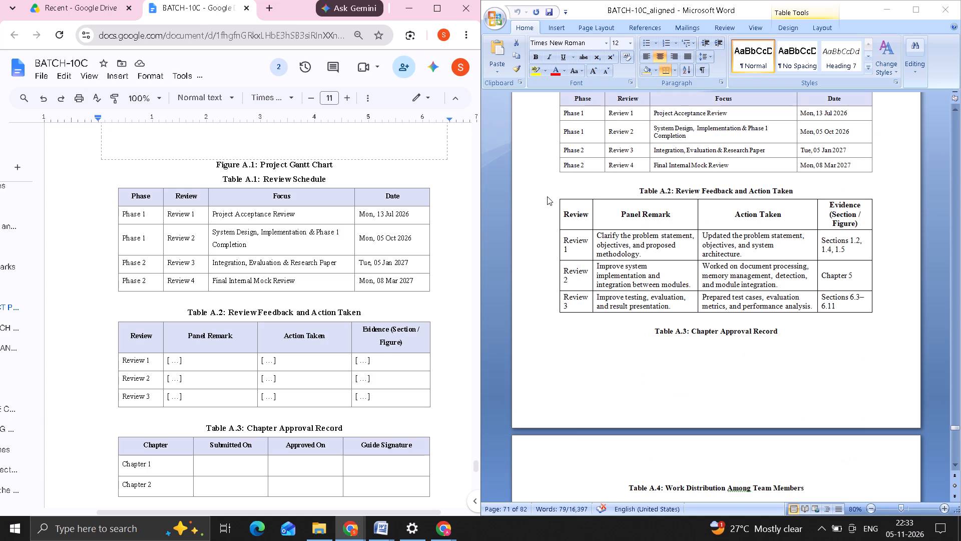
click(564, 199)
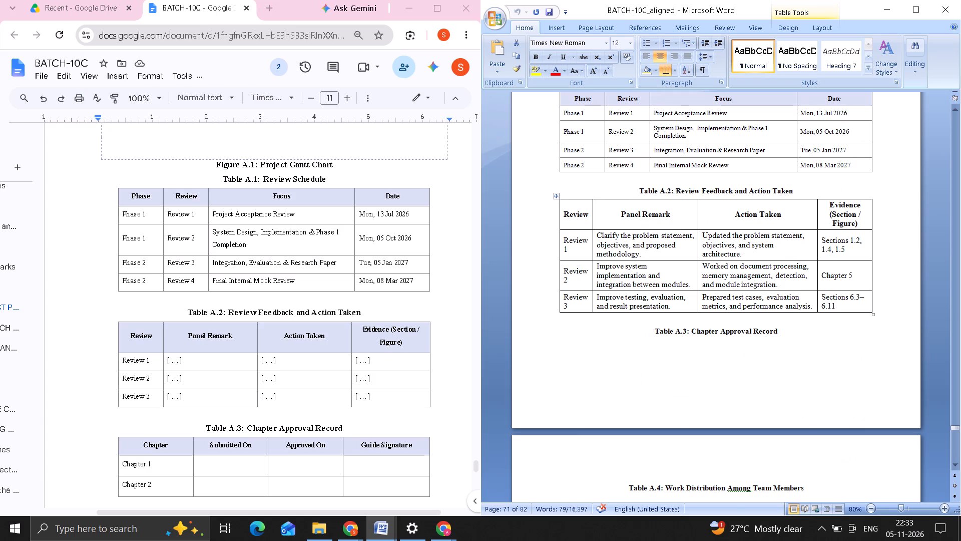
click(556, 198)
click(556, 196)
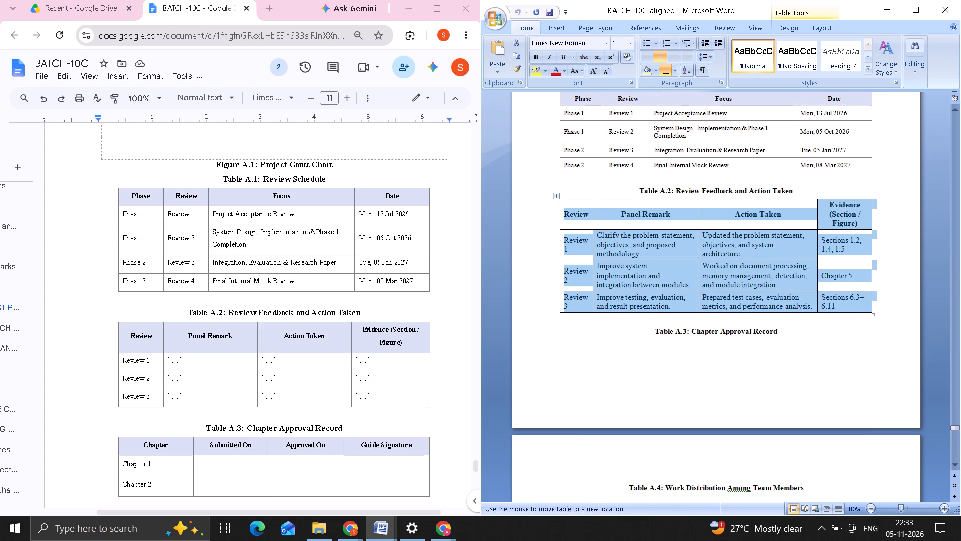
right_click(556, 196)
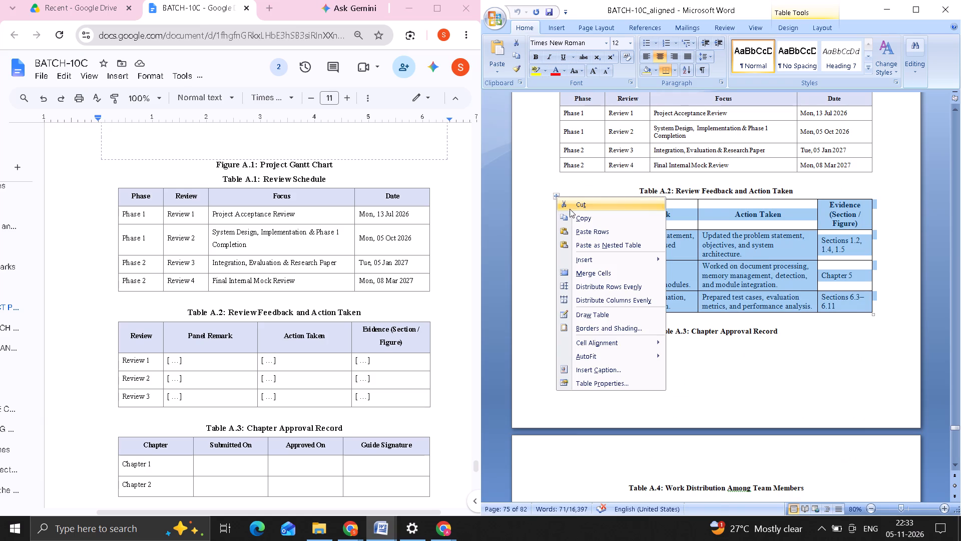
click(578, 222)
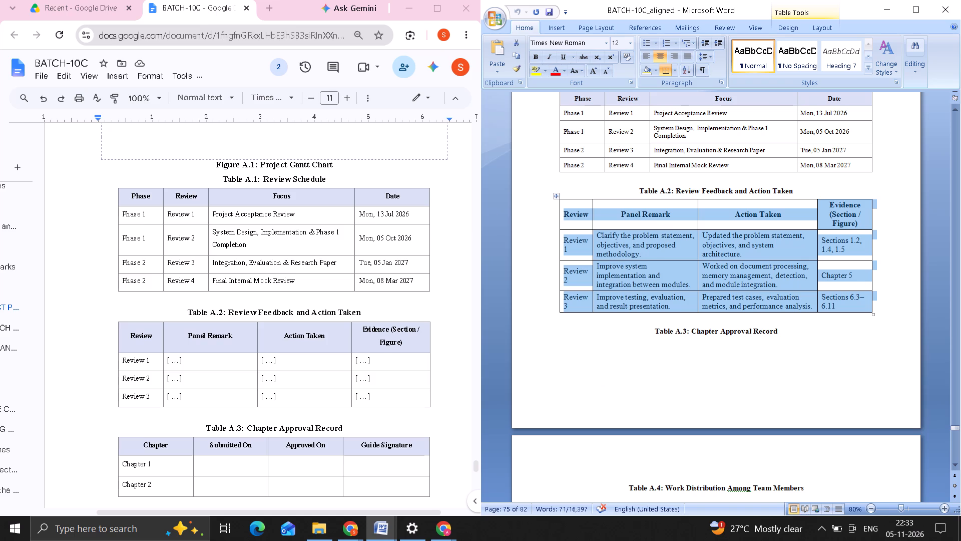
Replace the report's placeholder Table A.2 with the copied table, pasted on a justified line below the caption in the maximised report.
drag(122, 326, 375, 397)
key(BackSpace)
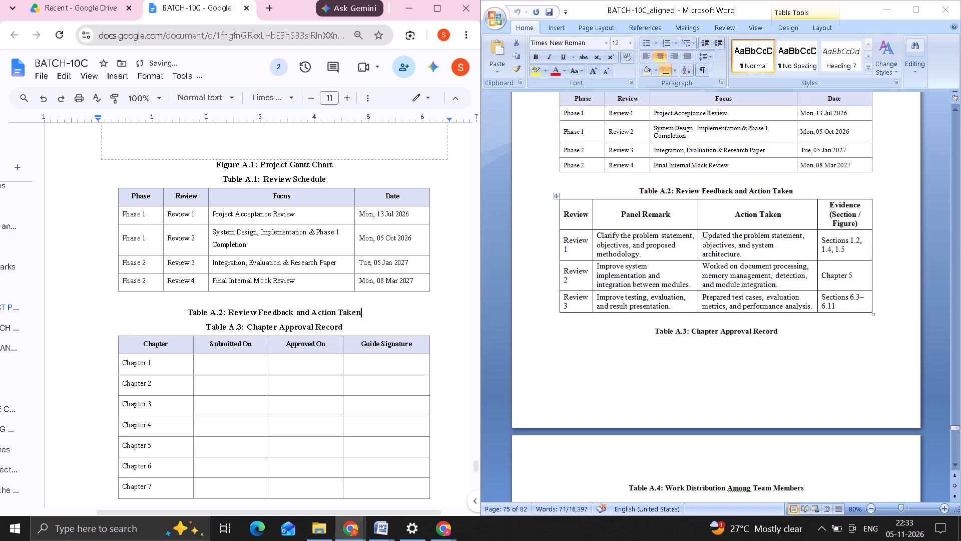
key(Return)
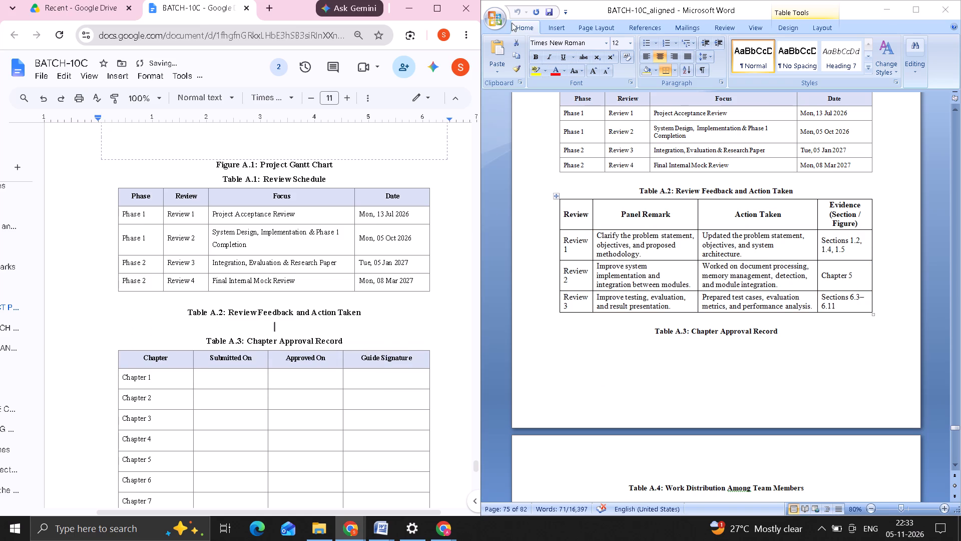
click(440, 4)
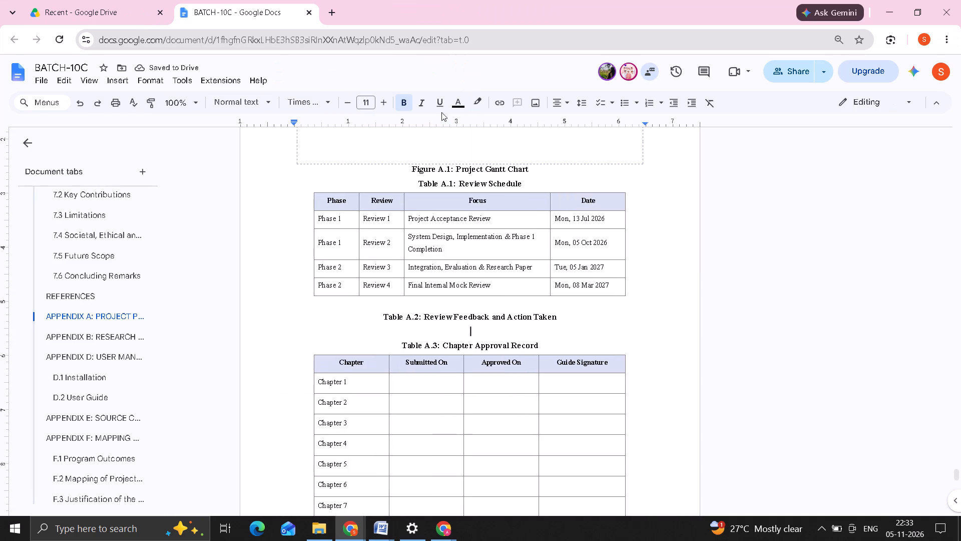
click(563, 102)
click(606, 126)
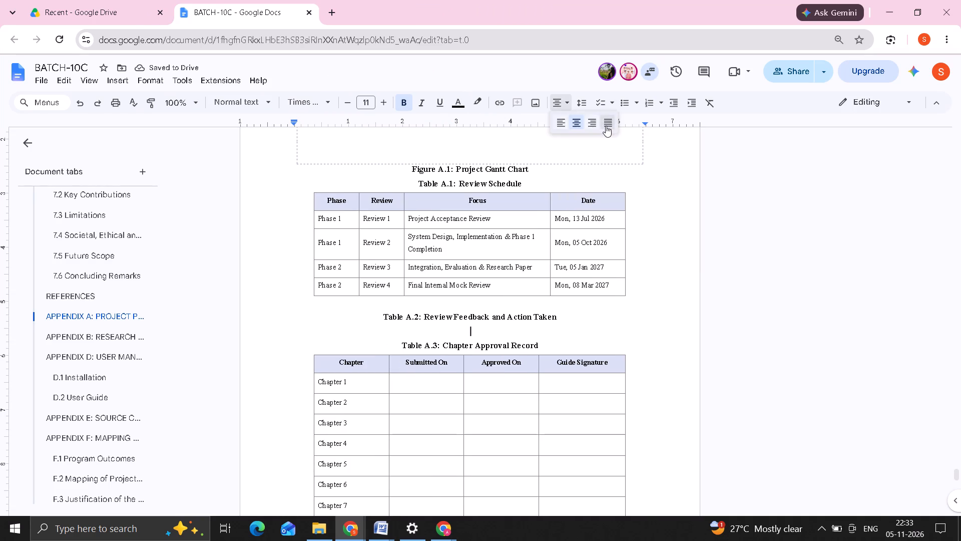
key(ctrl+v)
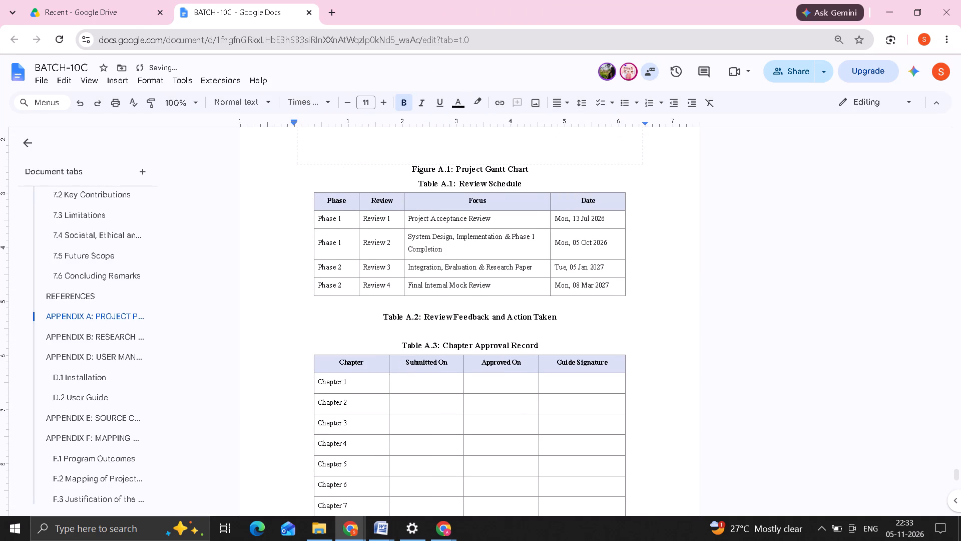
Remove the bold formatting from the whole pasted Review Feedback and Action Taken table.
drag(300, 192, 618, 343)
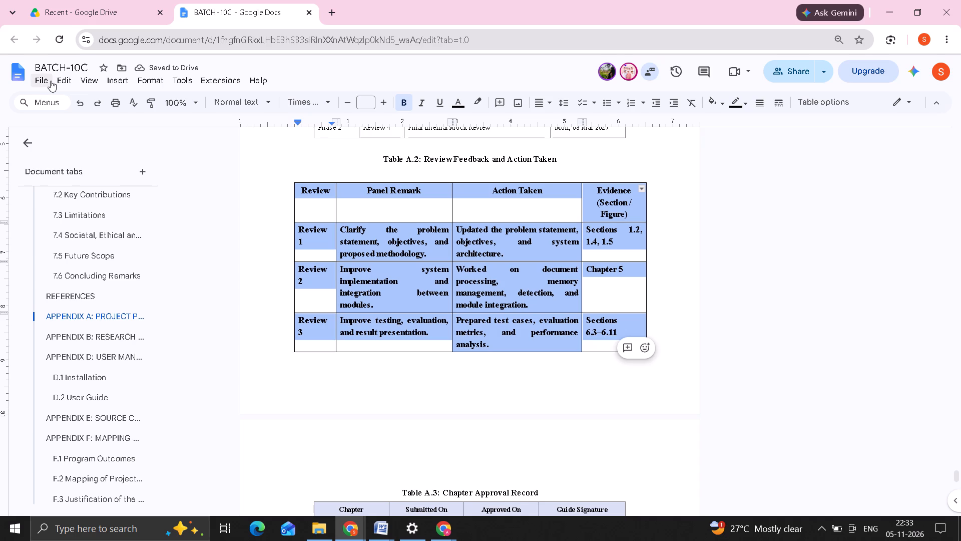
key(ctrl+b)
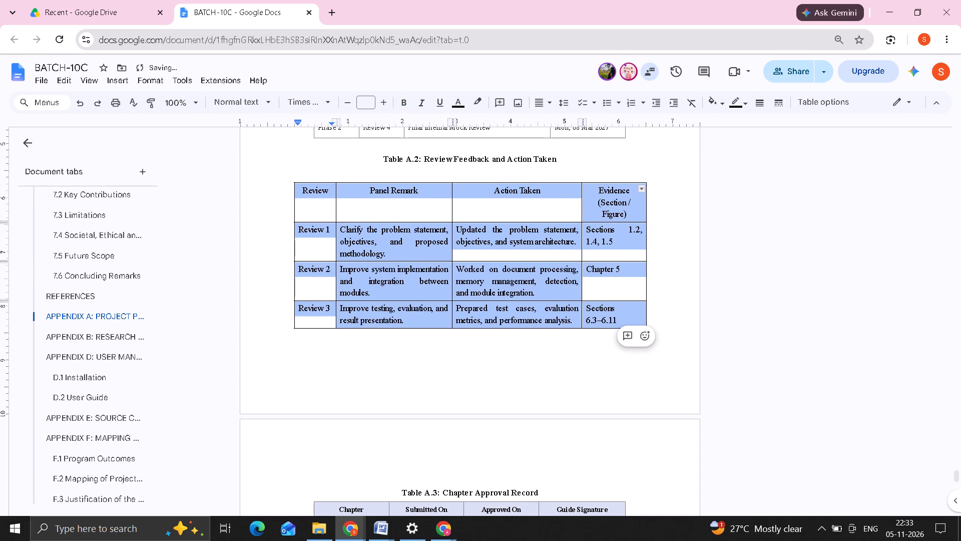
click(410, 384)
Place the report beside BATCH-10C_aligned in Word and copy the whole Table A.4 Work Distribution Among Team Members from it.
scroll(410, 384, down, 4)
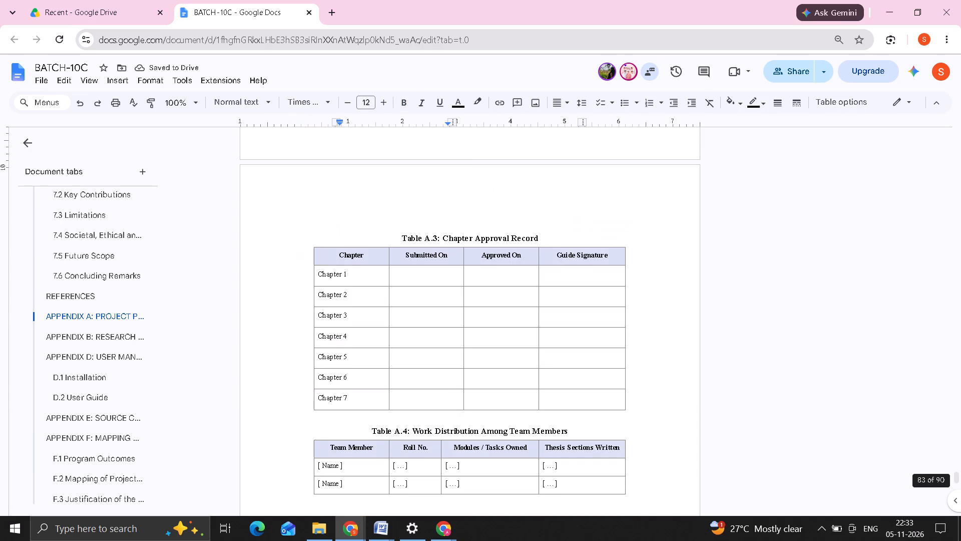
scroll(410, 384, down, 1)
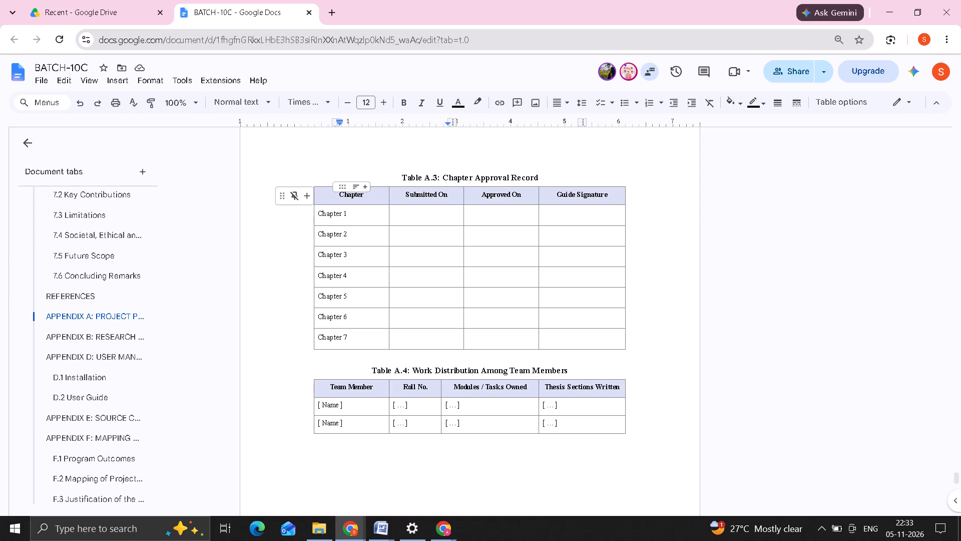
click(447, 540)
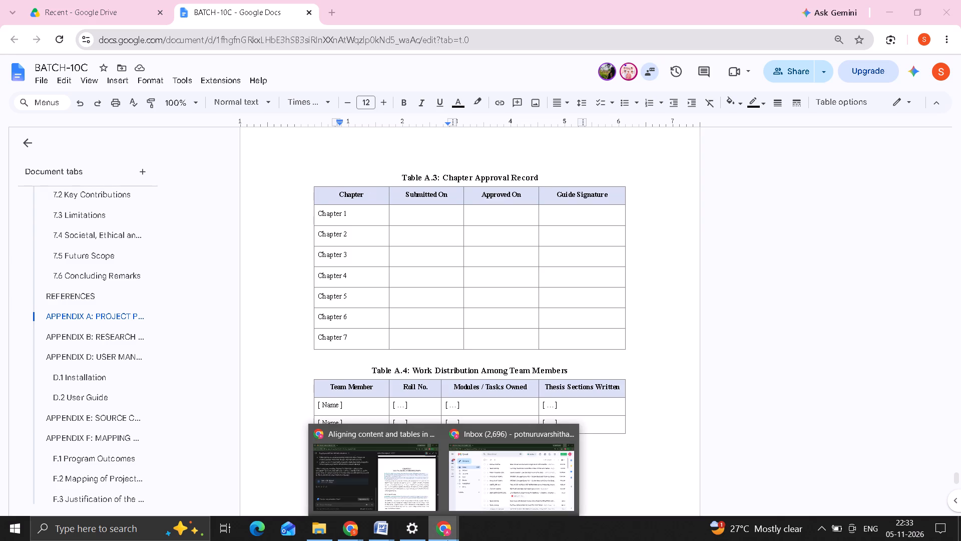
click(262, 329)
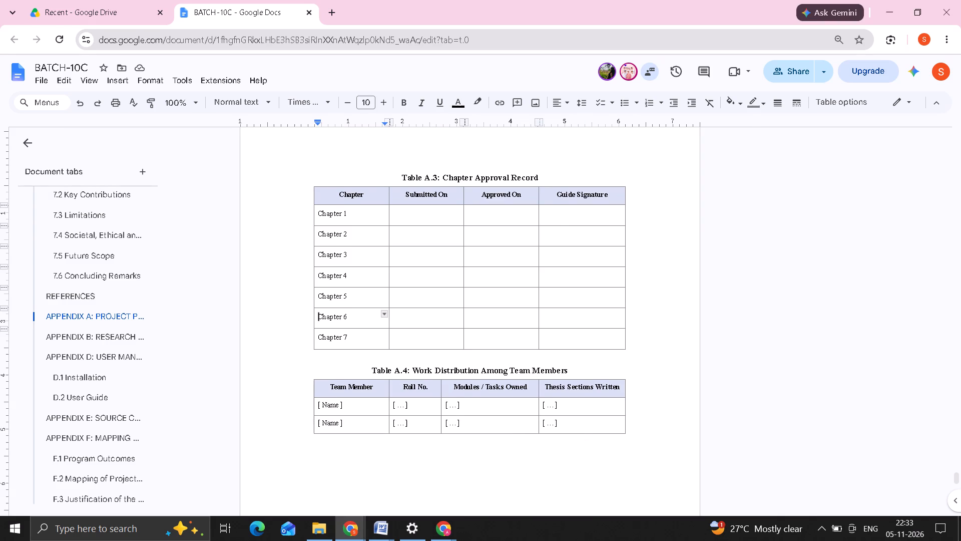
key(super+Left)
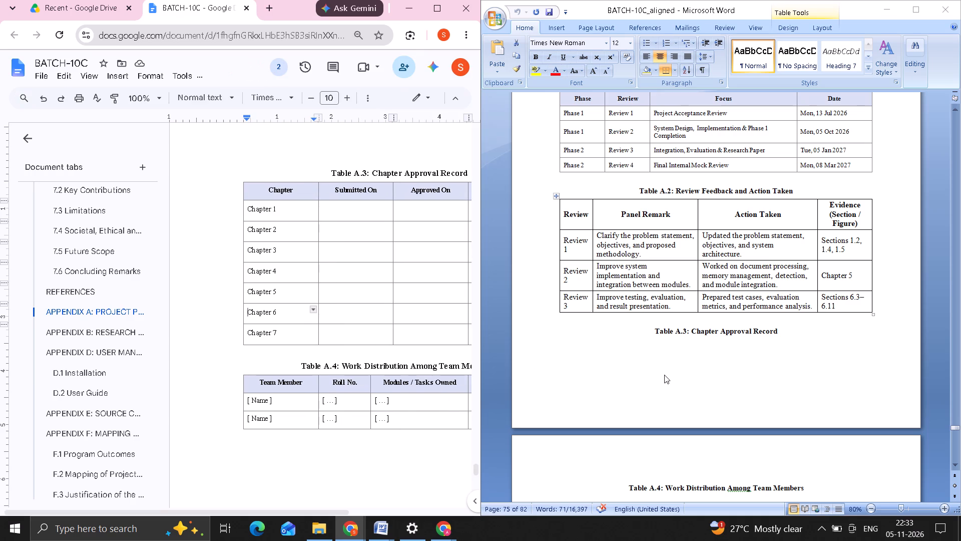
scroll(664, 375, down, 9)
scroll(664, 375, up, 5)
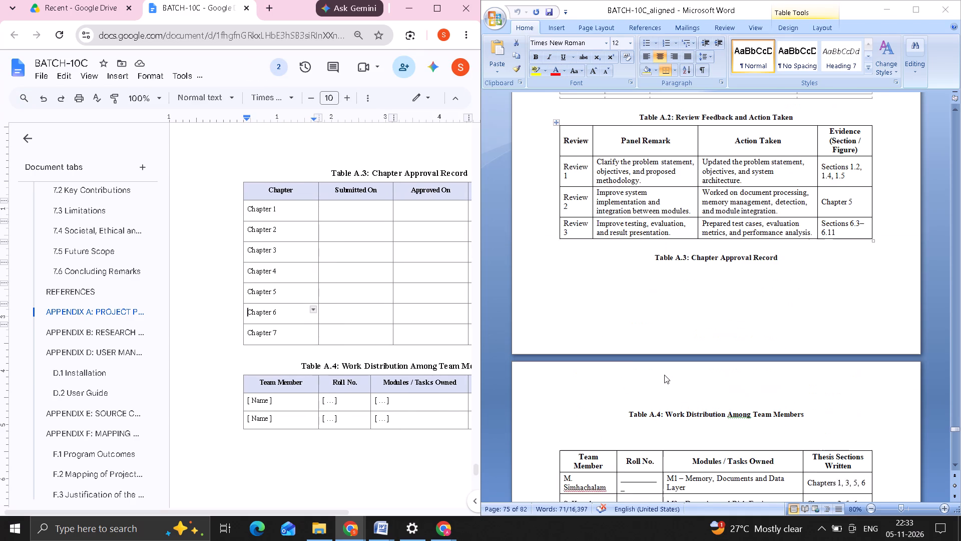
scroll(664, 375, up, 1)
scroll(664, 375, down, 7)
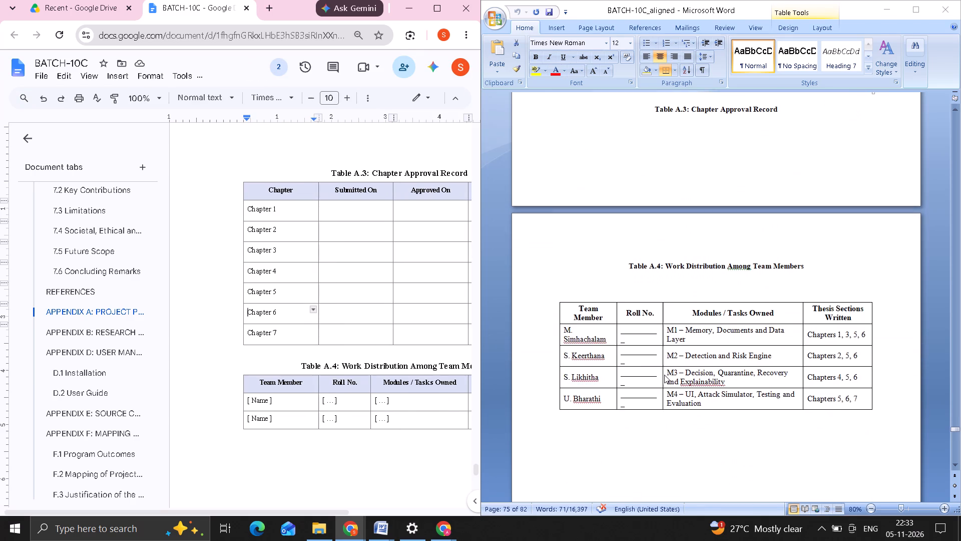
scroll(664, 375, down, 5)
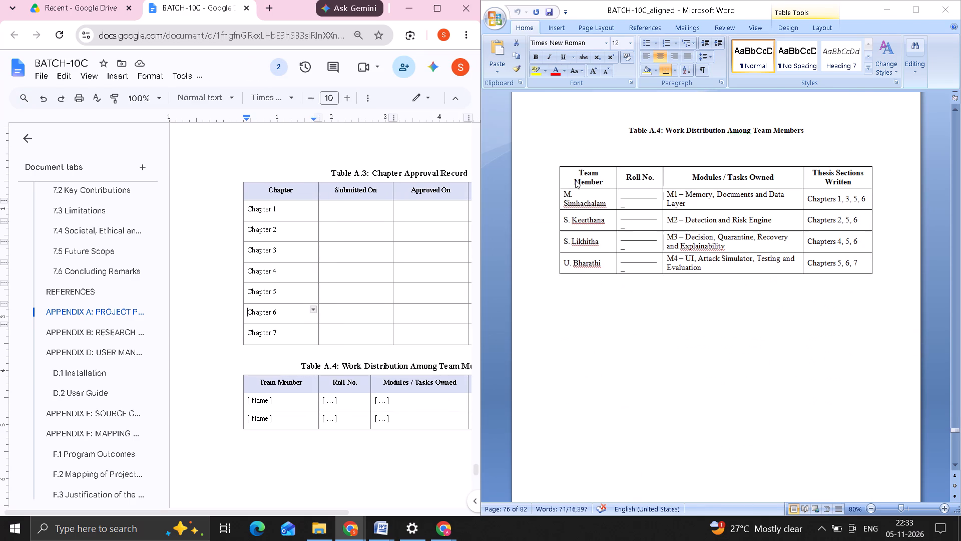
click(572, 171)
click(572, 171)
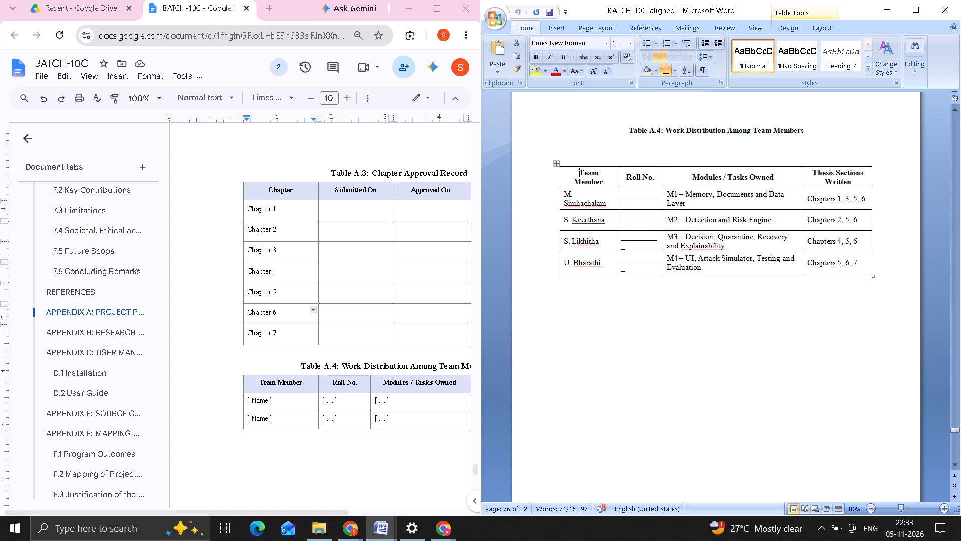
click(553, 163)
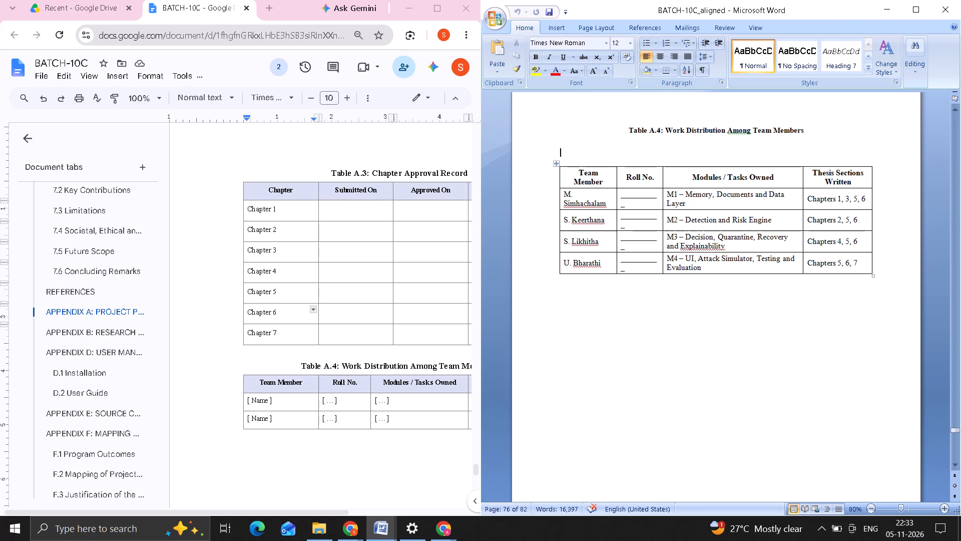
click(556, 164)
key(ctrl+c)
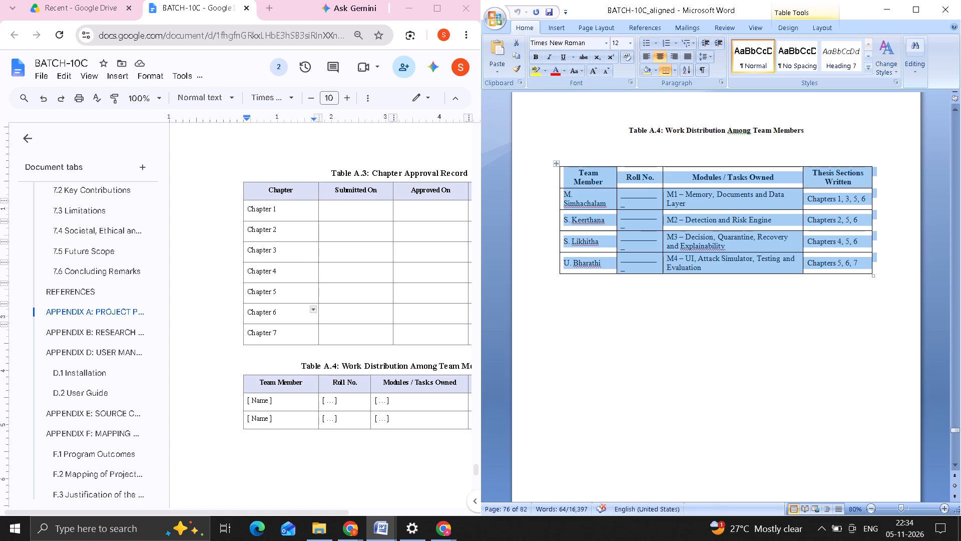
Replace the report's placeholder Table A.4 with the copied table, pasted on a justified line below the caption in the maximised report.
click(258, 392)
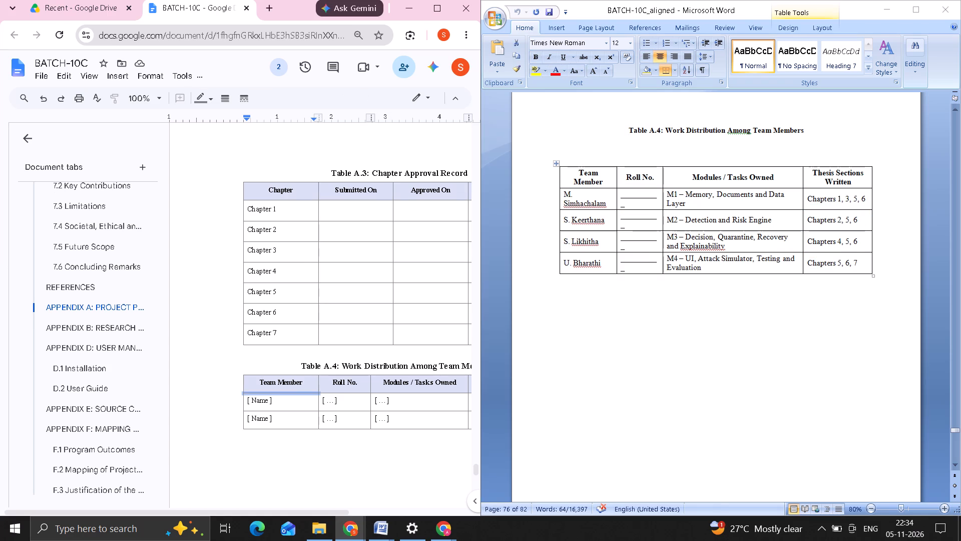
click(429, 6)
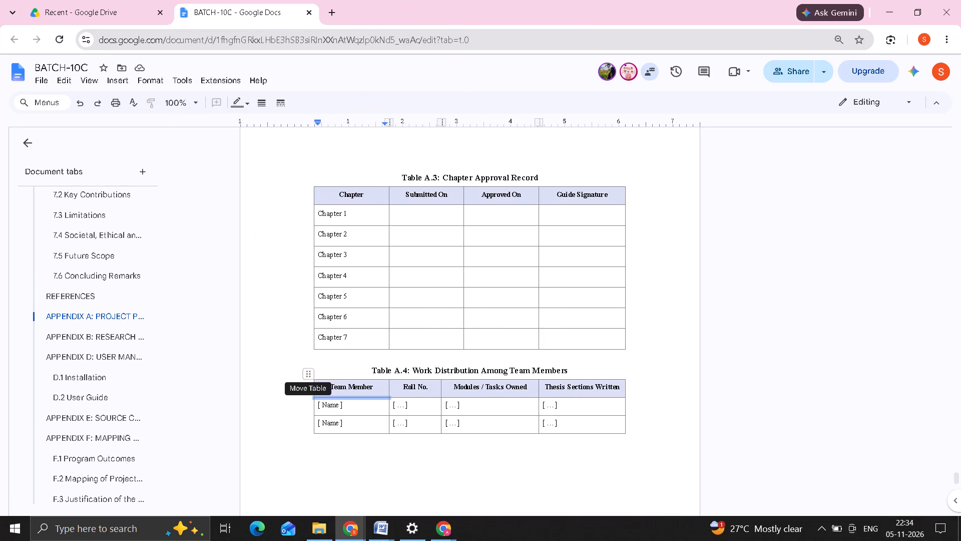
click(296, 369)
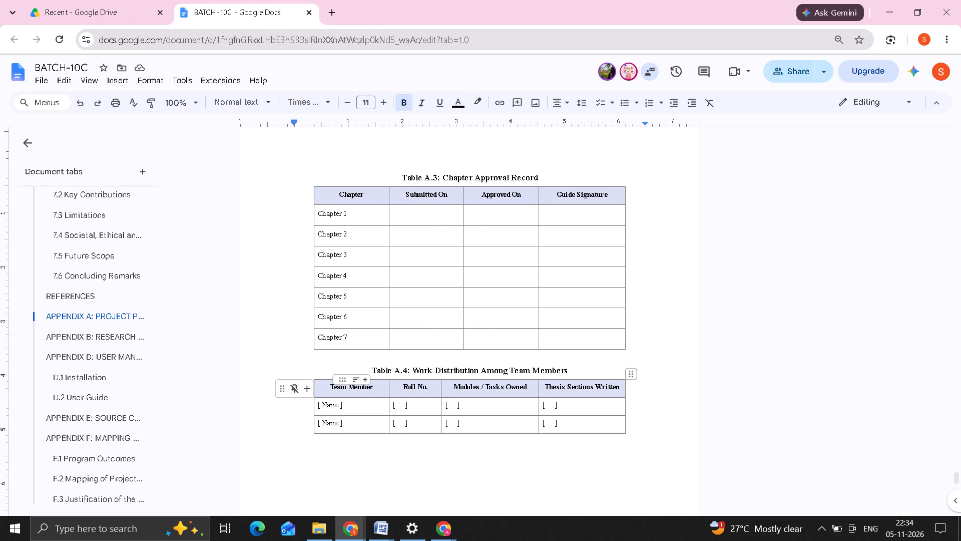
drag(329, 387, 575, 451)
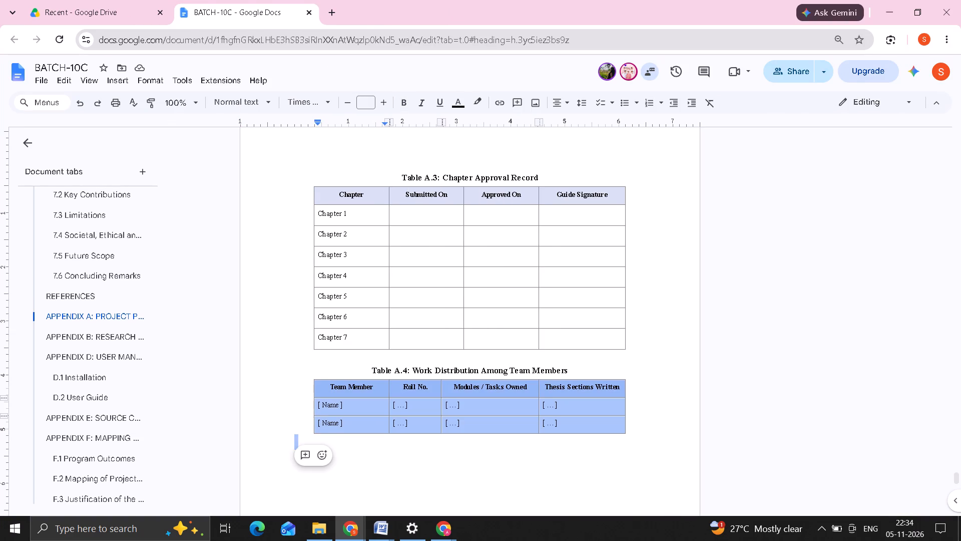
key(BackSpace)
key(Return)
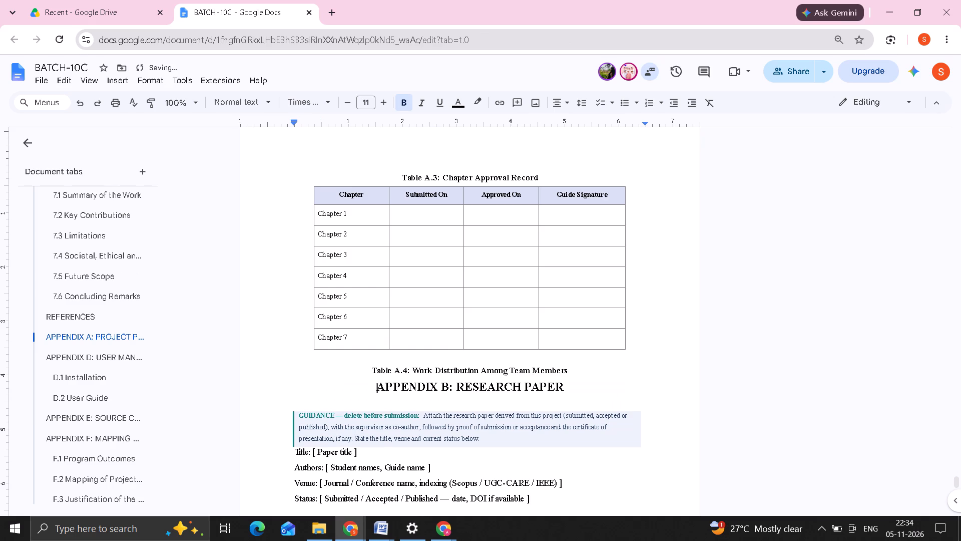
key(Return)
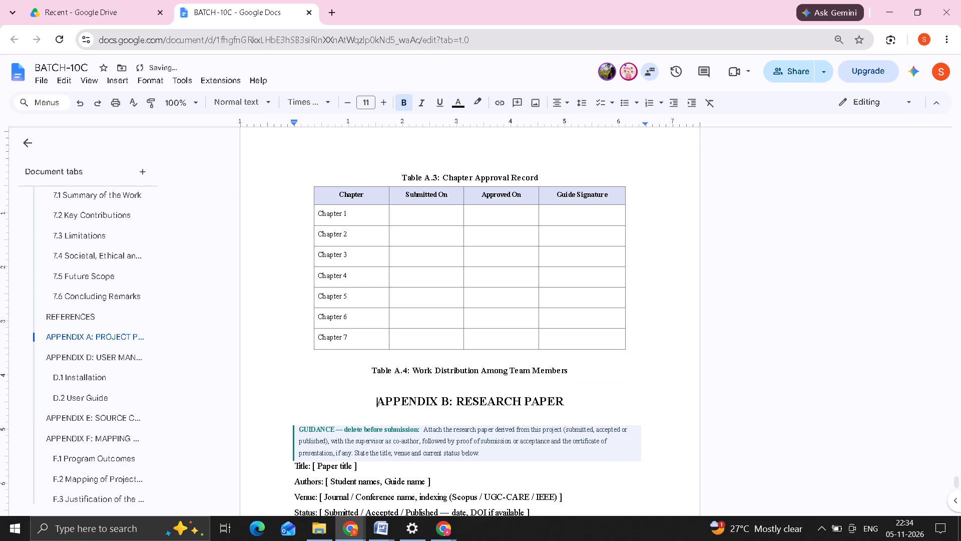
key(Up)
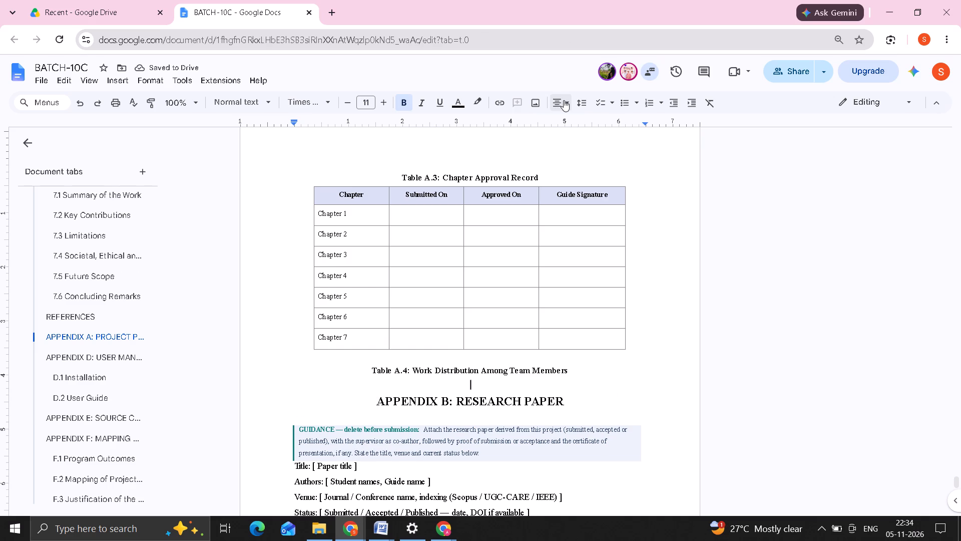
click(570, 103)
click(608, 122)
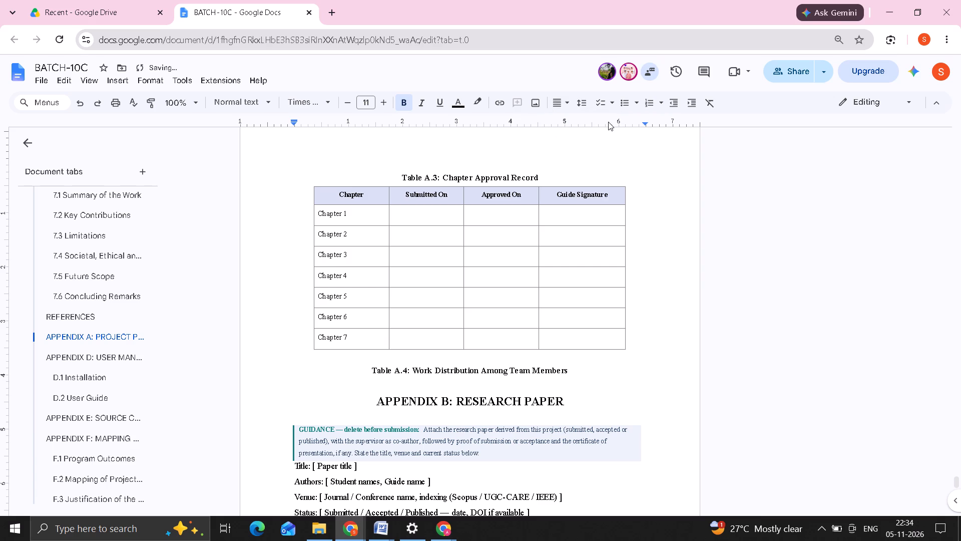
key(ctrl+v)
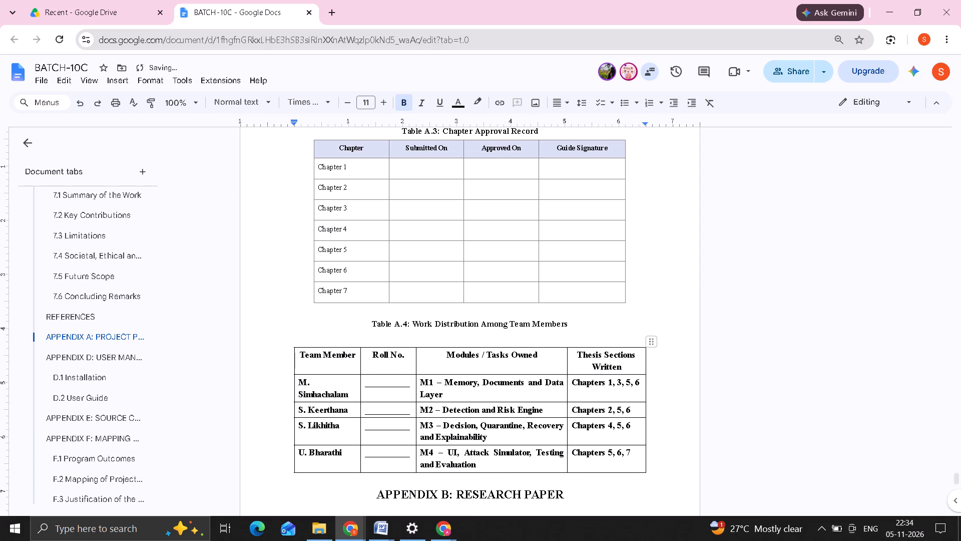
Remove the bold formatting from the whole pasted Work Distribution Among Team Members table.
drag(301, 357, 584, 465)
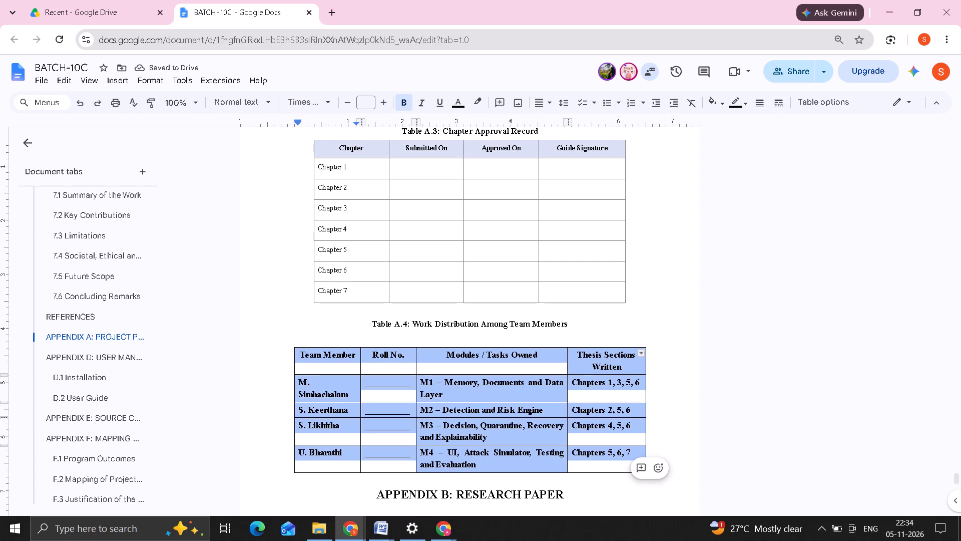
key(ctrl+b)
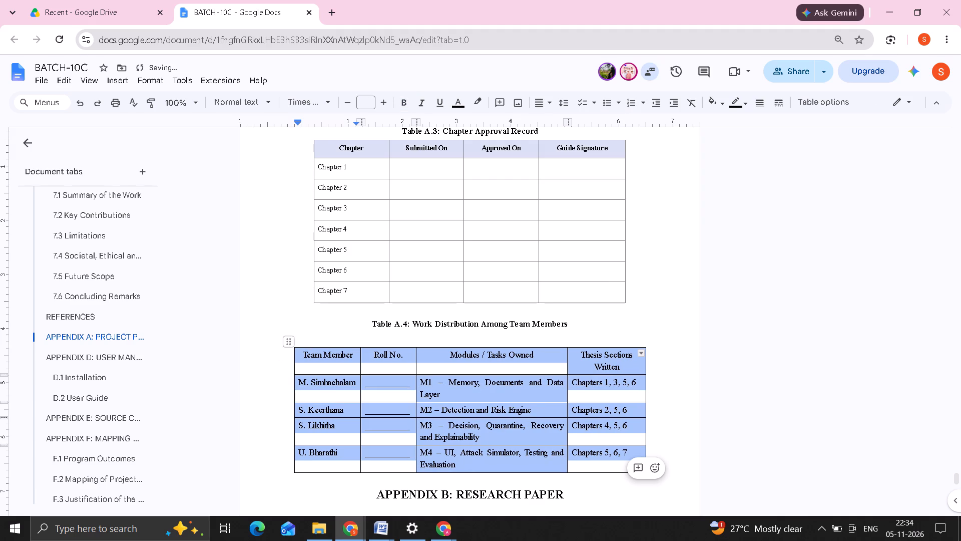
Widen the Chapter column of Table A.3 Chapter Approval Record slightly by moving the table's outer left border outward.
scroll(241, 240, up, 3)
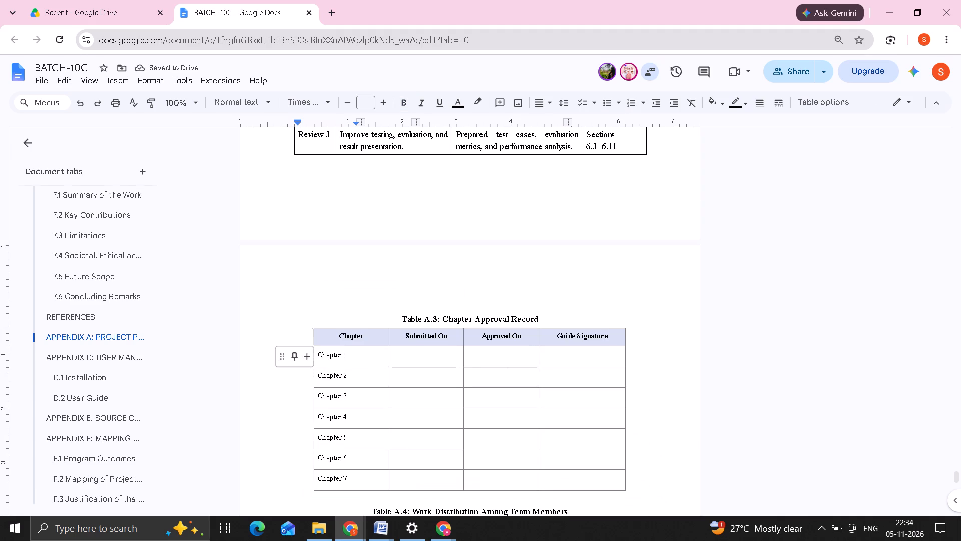
drag(315, 356, 312, 356)
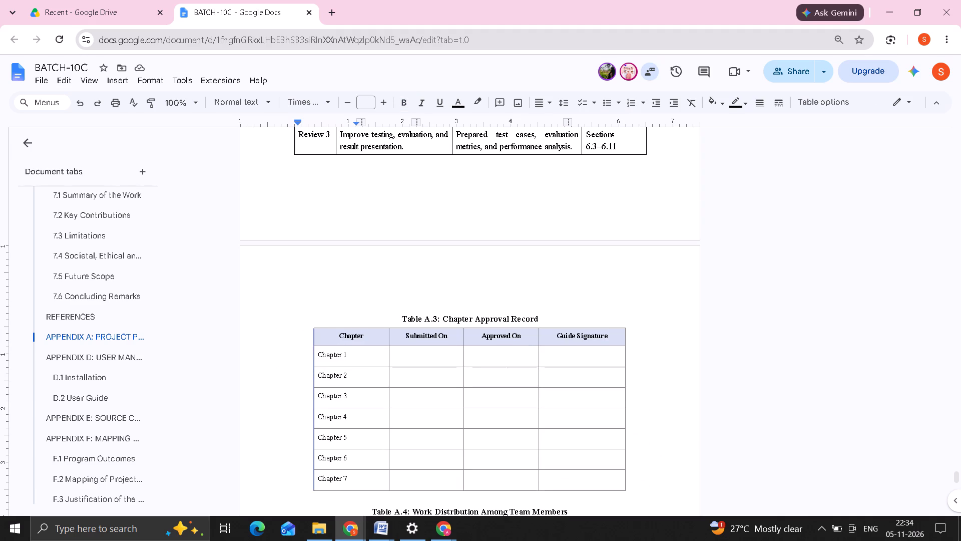
drag(312, 356, 298, 355)
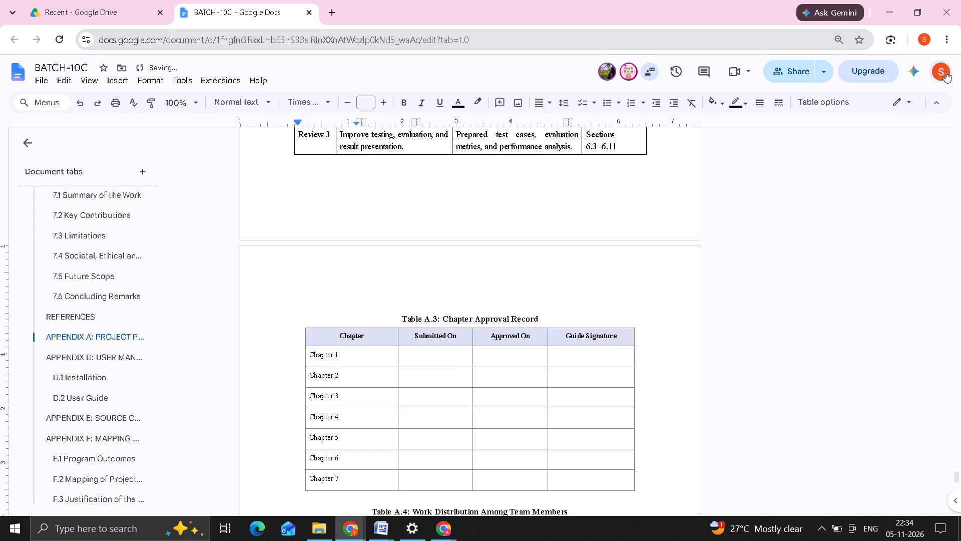
click(640, 241)
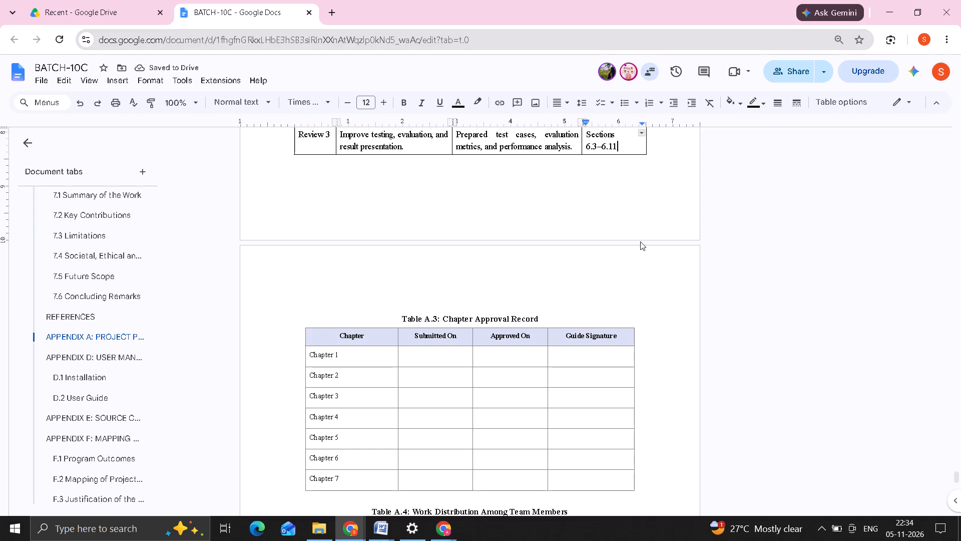
Save the report.
key(ctrl+s)
click(626, 223)
scroll(626, 223, up, 2)
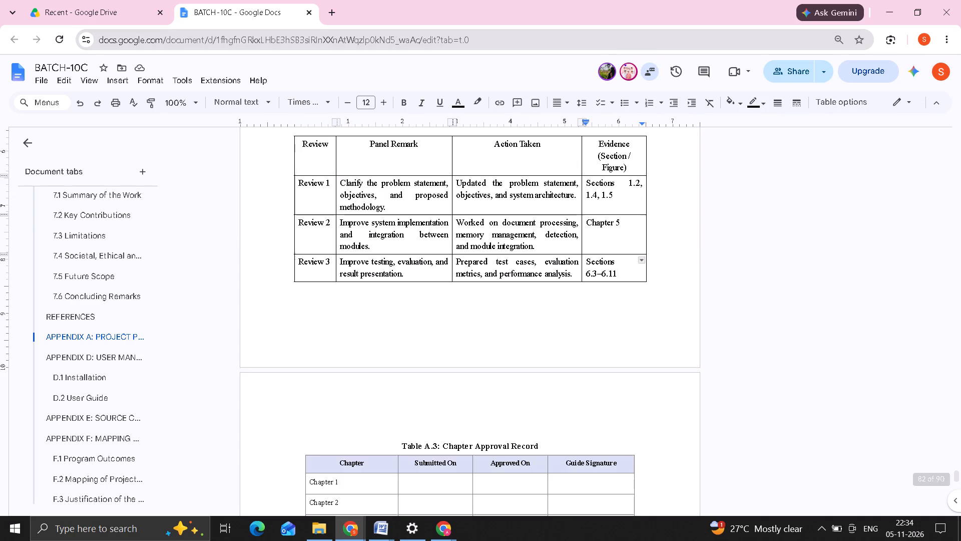
key(ctrl+s)
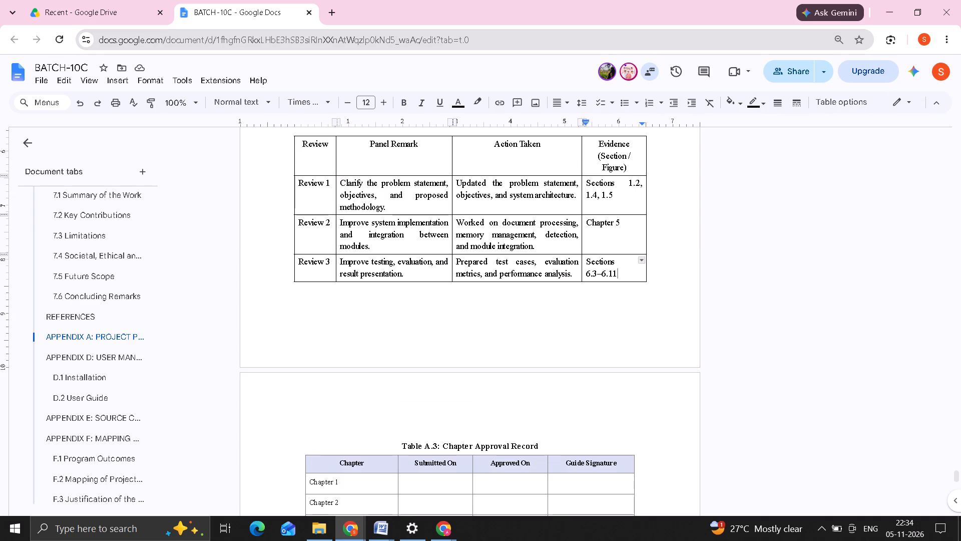
click(914, 71)
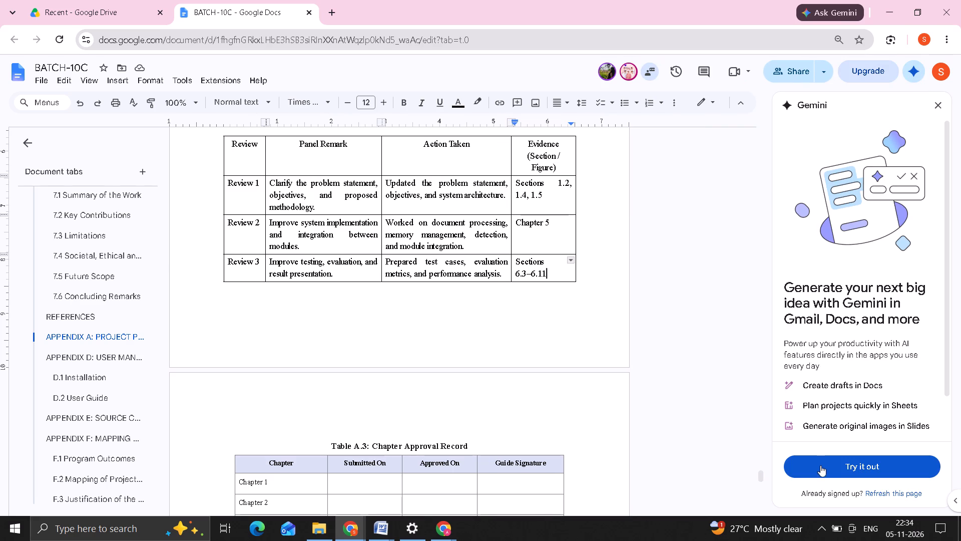
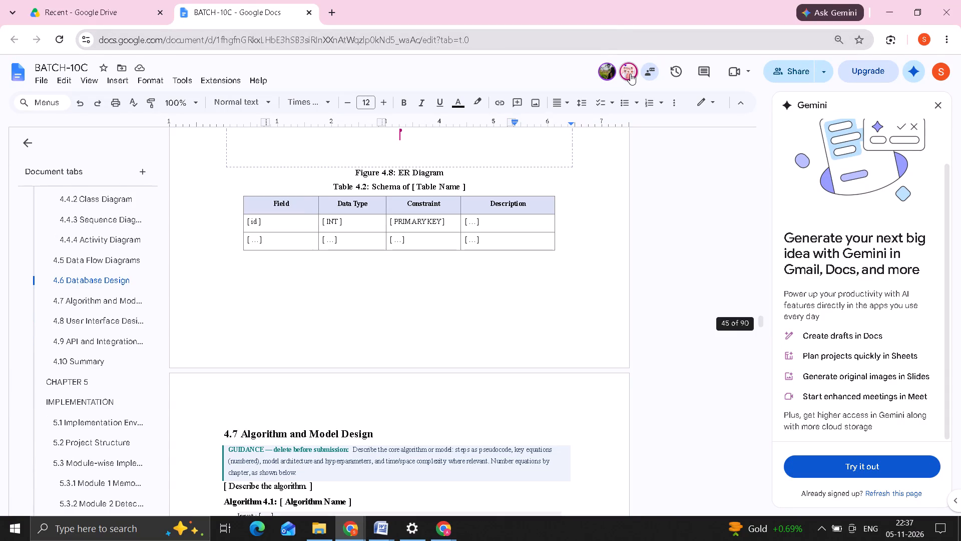
click(604, 71)
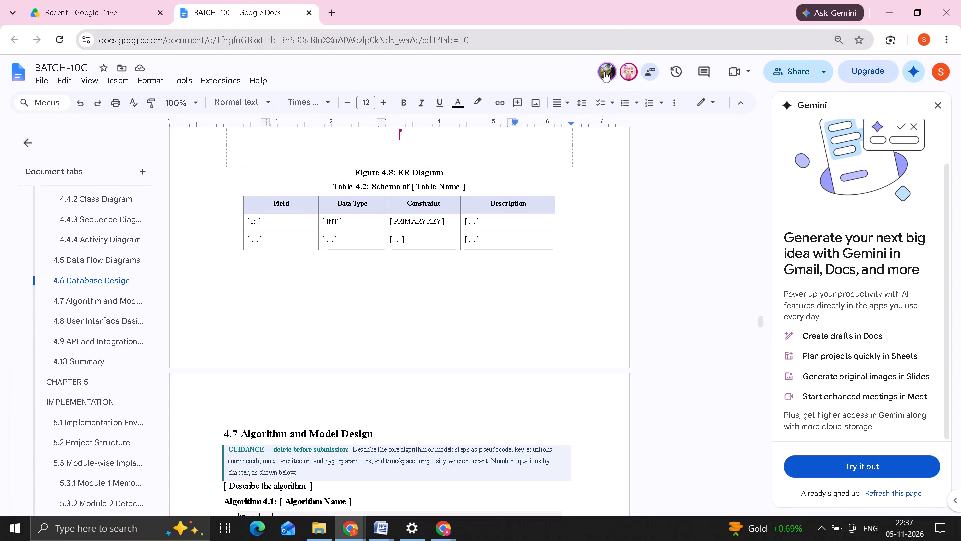
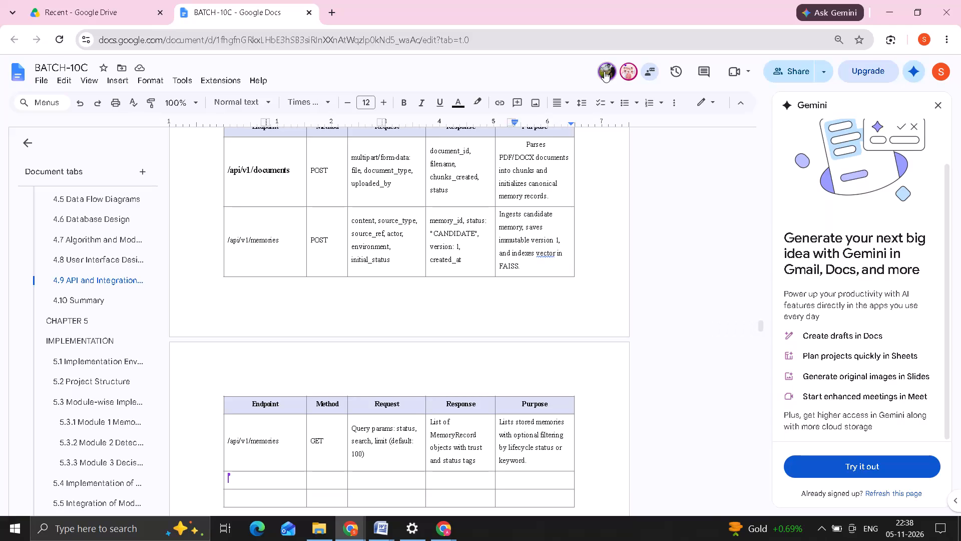
Minimize the browser window with the report and the open Word windows to clear the desktop.
click(886, 14)
click(886, 14)
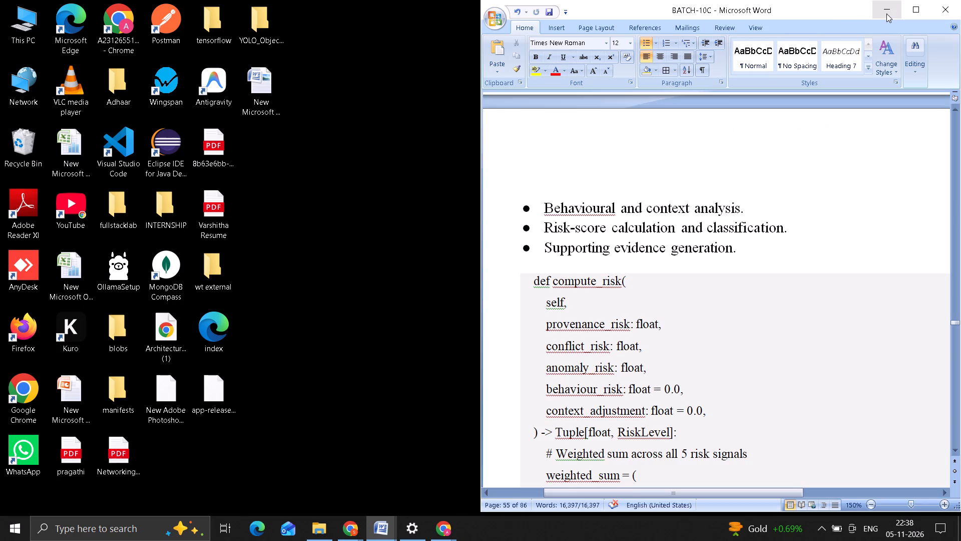
click(886, 14)
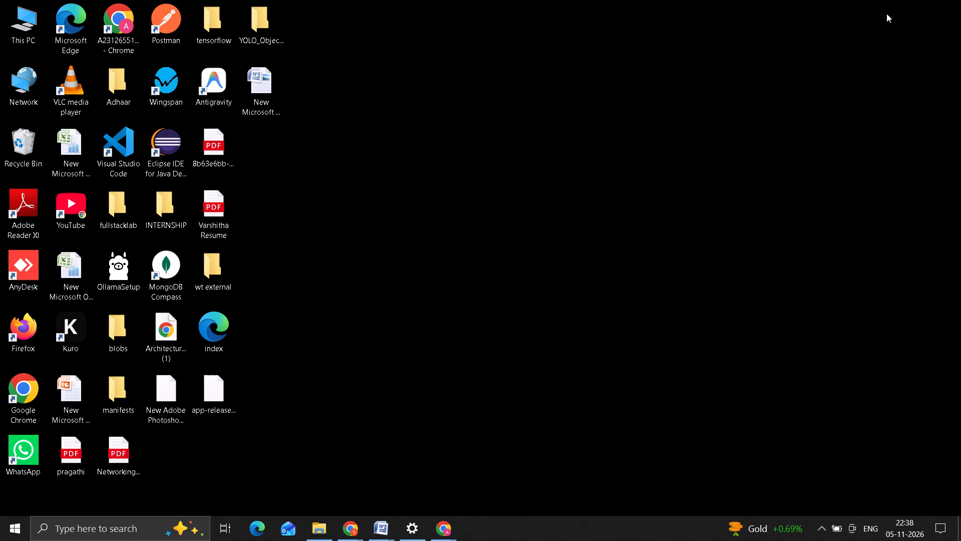